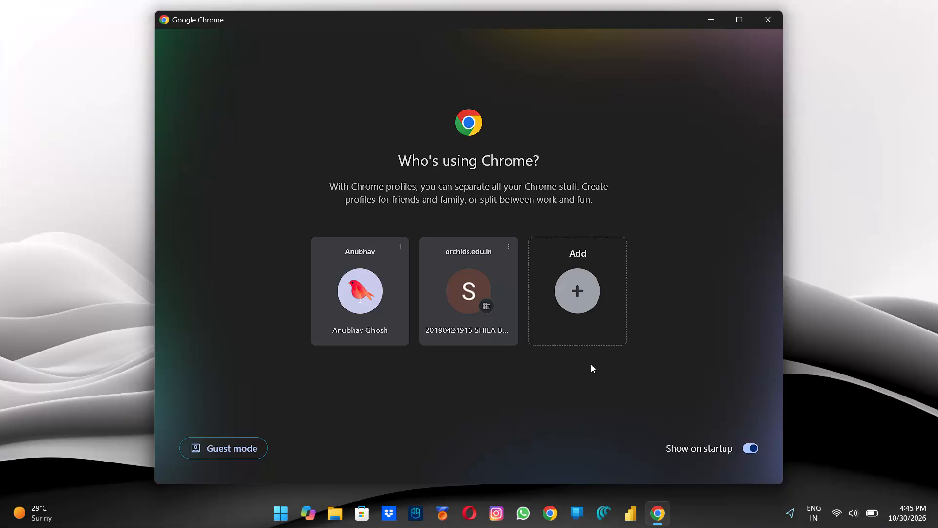
Open Chrome with the personal (non-school) profile and load the canva.com home page in a new tab.
left_click(354, 288)
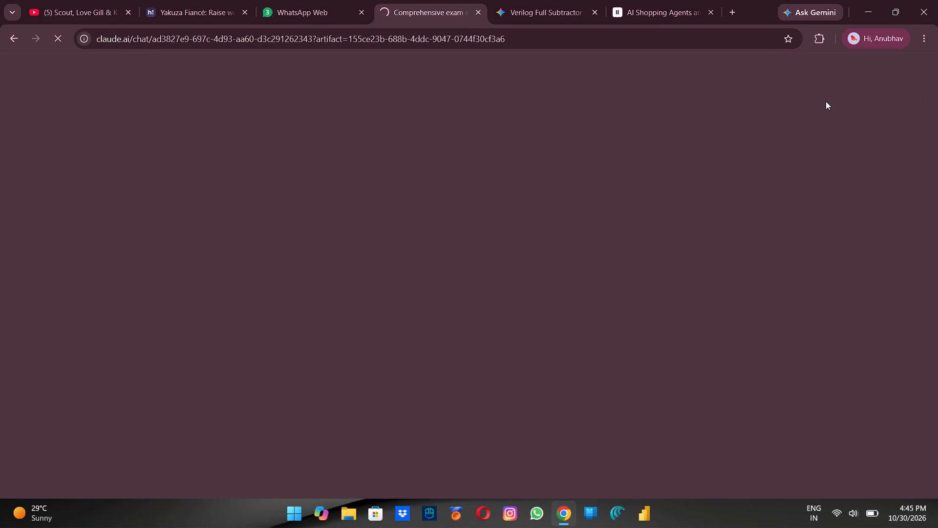
left_click(733, 17)
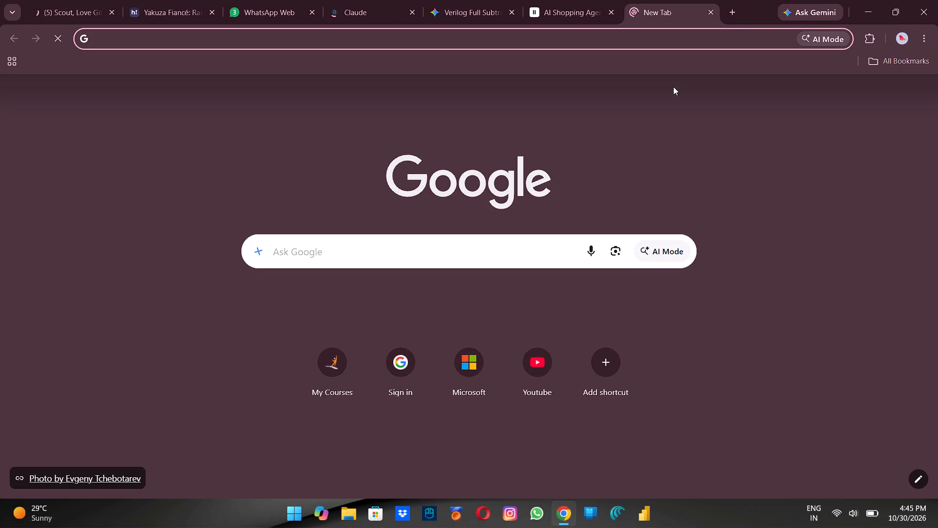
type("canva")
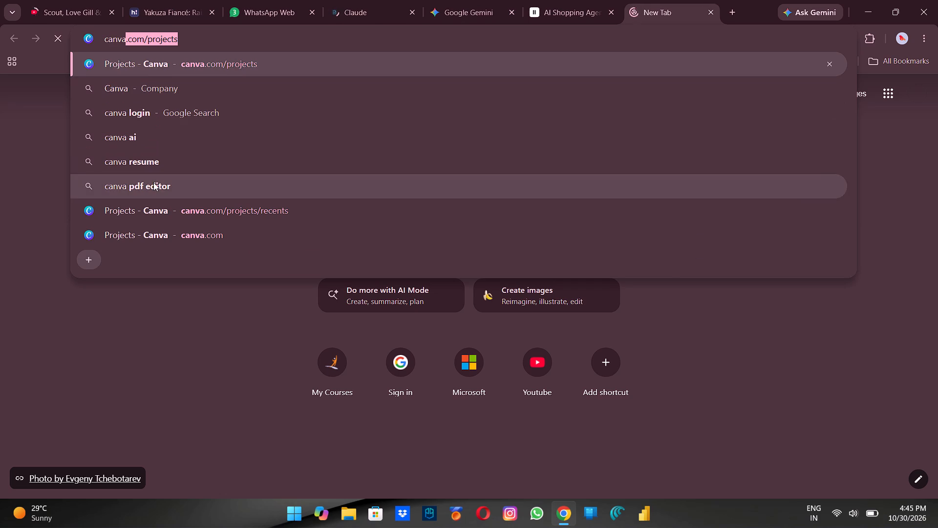
left_click(137, 241)
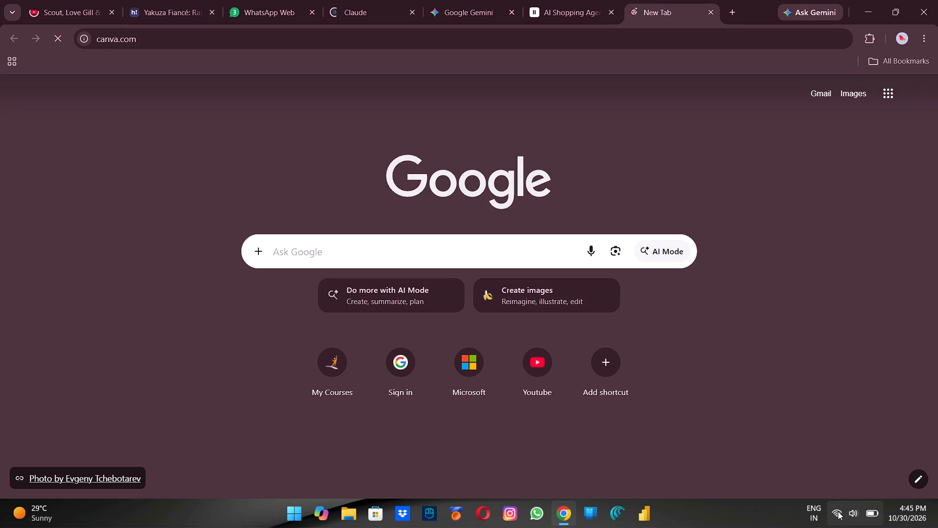
Check the computer's Wi-Fi connection and the list of available networks, then return to the Canva page.
left_click(837, 512)
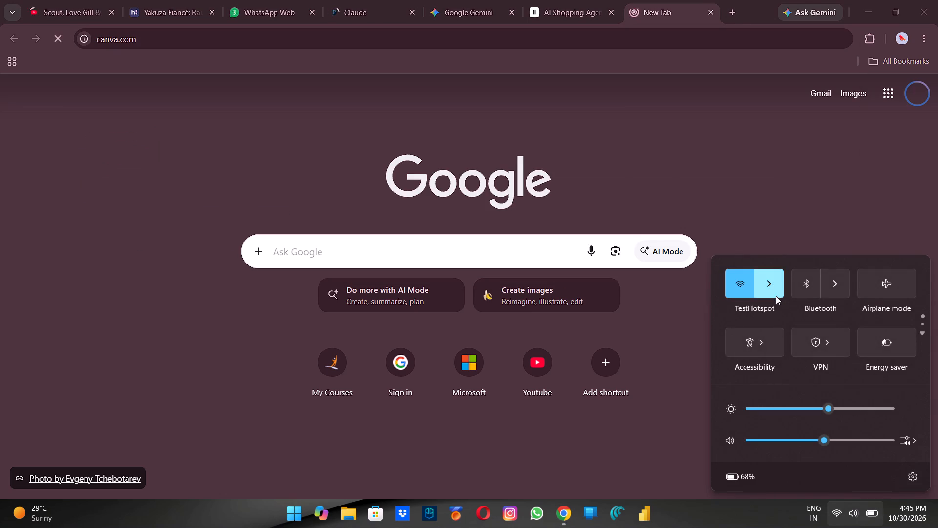
left_click(776, 296)
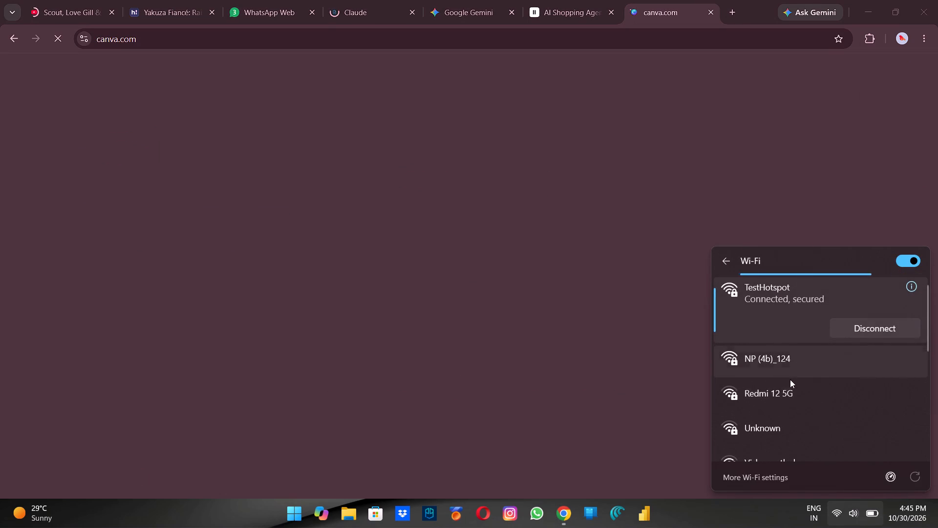
scroll(801, 361, "up", 2)
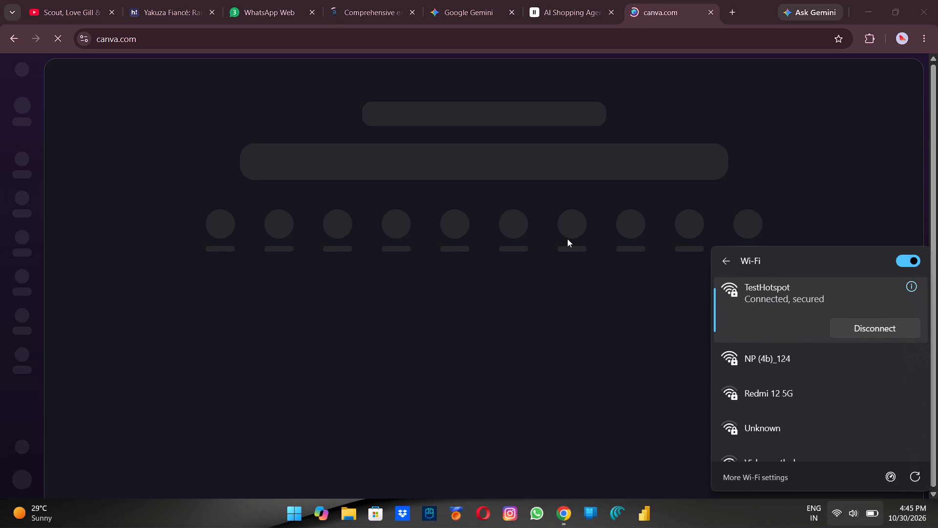
left_click(334, 113)
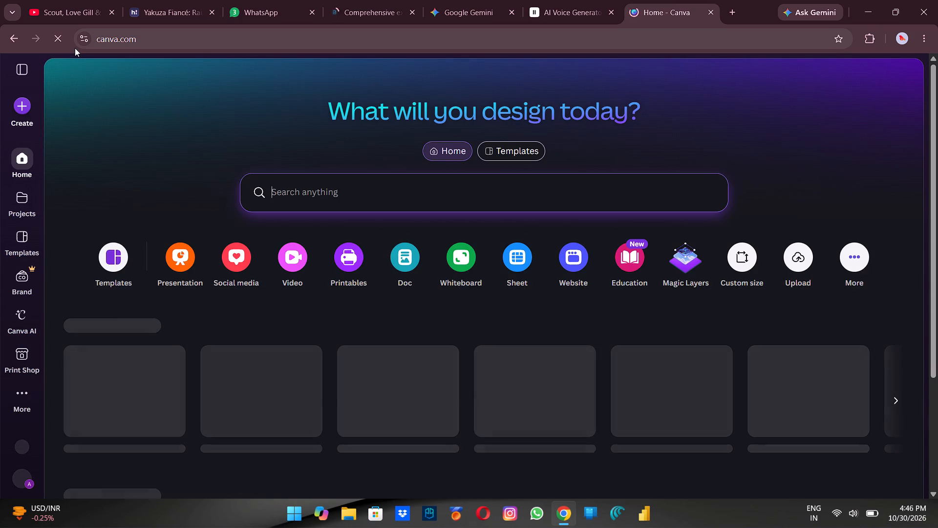
Stop the stalled loading of the Canva home page and reload it.
left_click(60, 39)
left_click(54, 40)
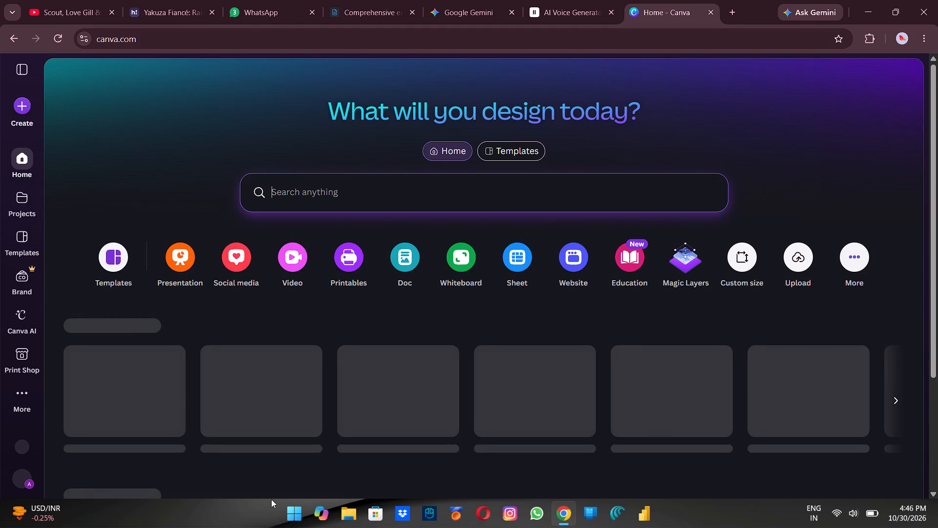
Launch the Kuro app from the installed Windows apps.
left_click(294, 516)
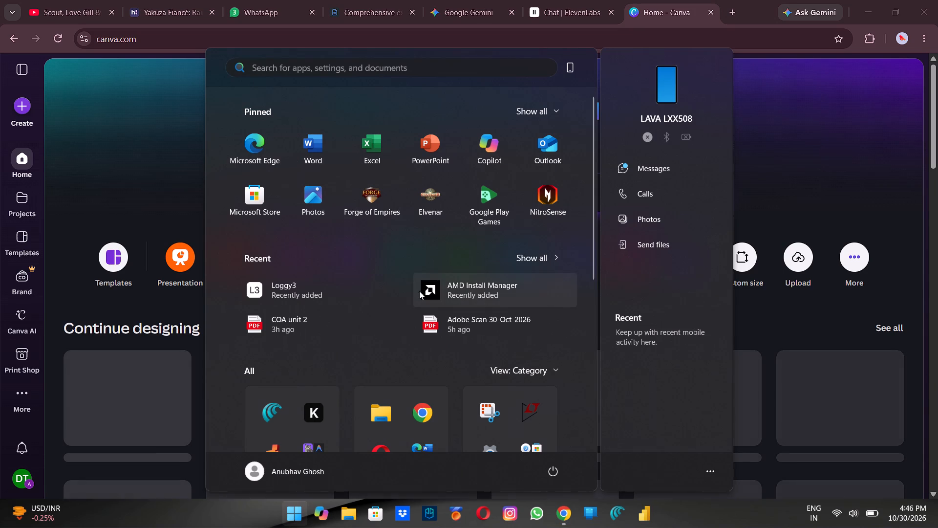
left_click(318, 409)
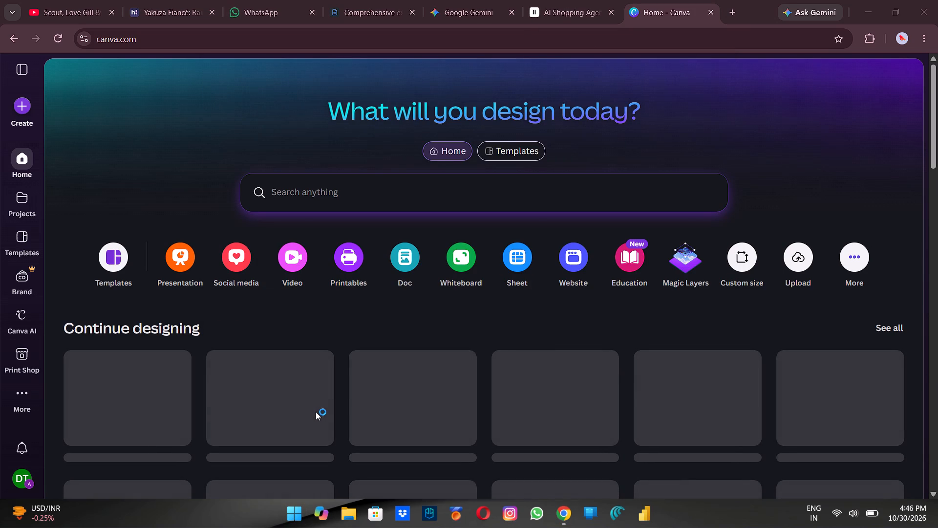
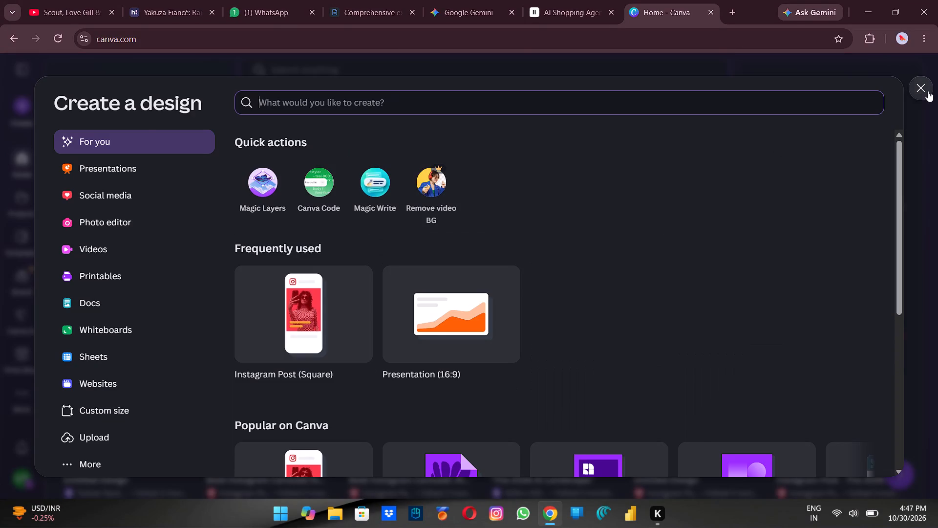
Dismiss the Create a design window and create a blank presentation from the Canva home page.
left_click(928, 91)
left_click(190, 136)
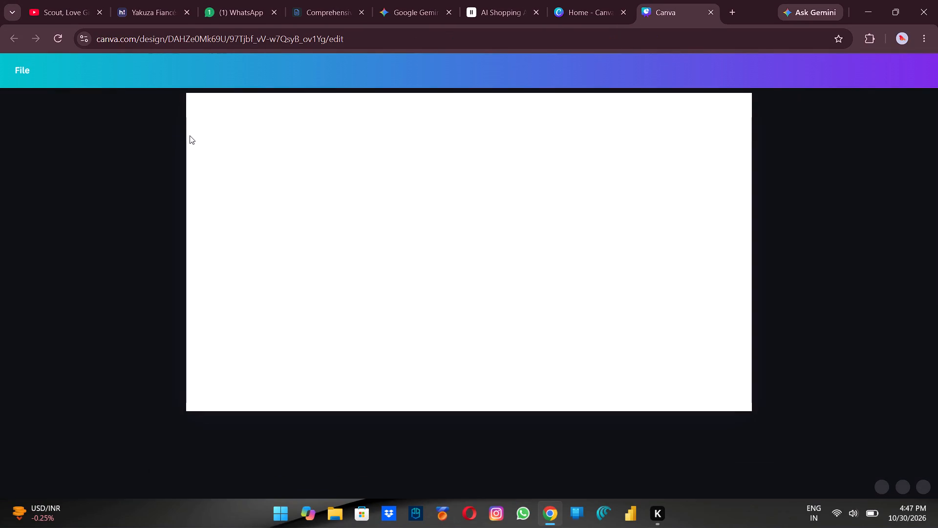
Start a recording session in the Loggy3 app and return to the blank Canva presentation in Chrome.
left_click(272, 521)
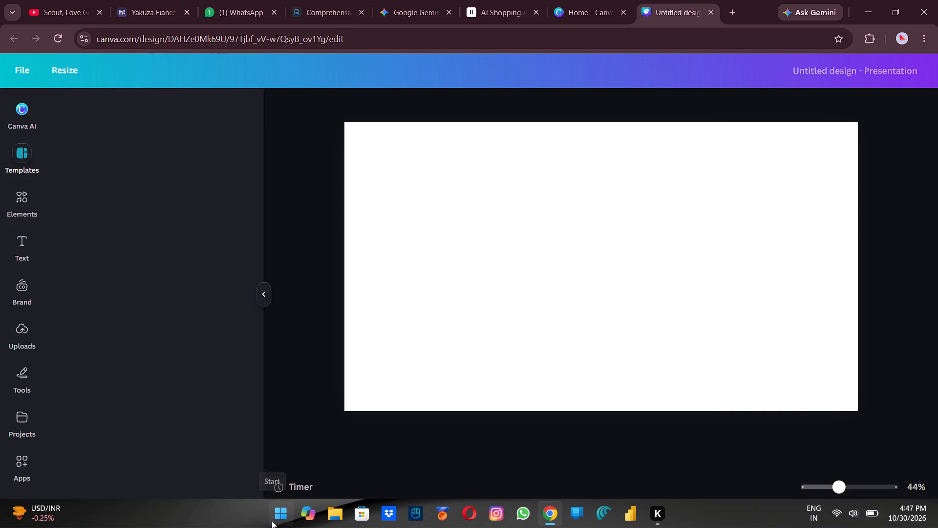
left_click(301, 288)
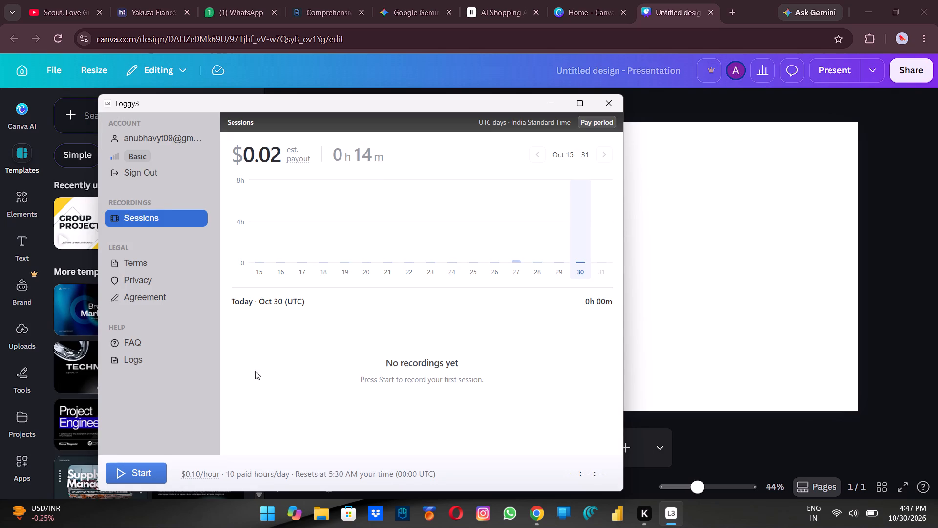
left_click(151, 465)
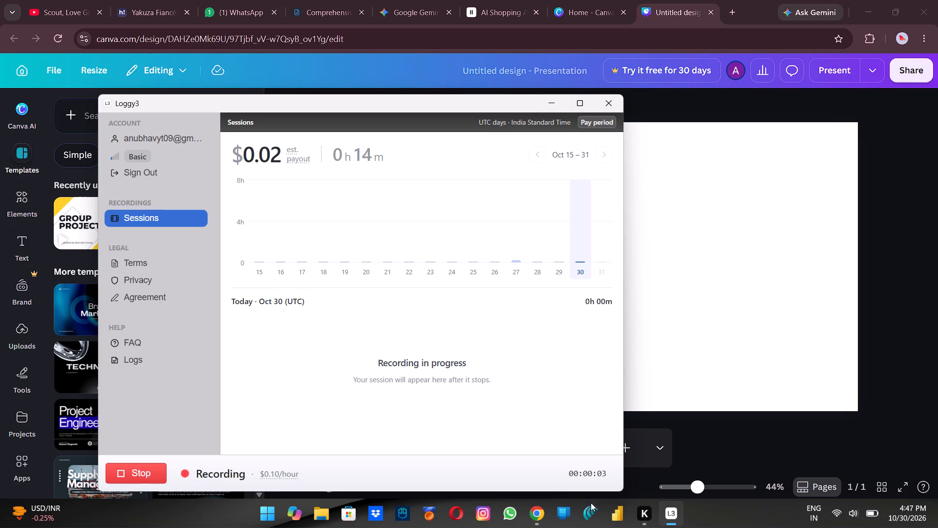
left_click(539, 513)
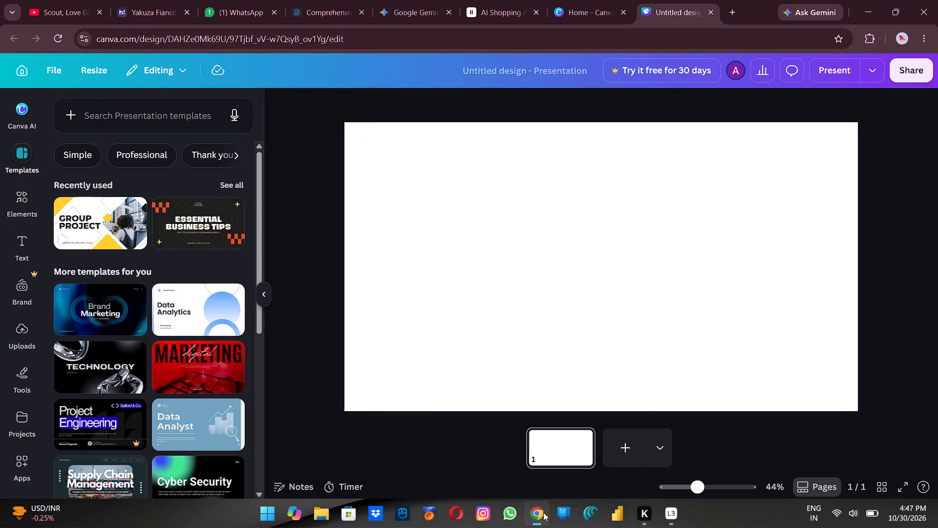
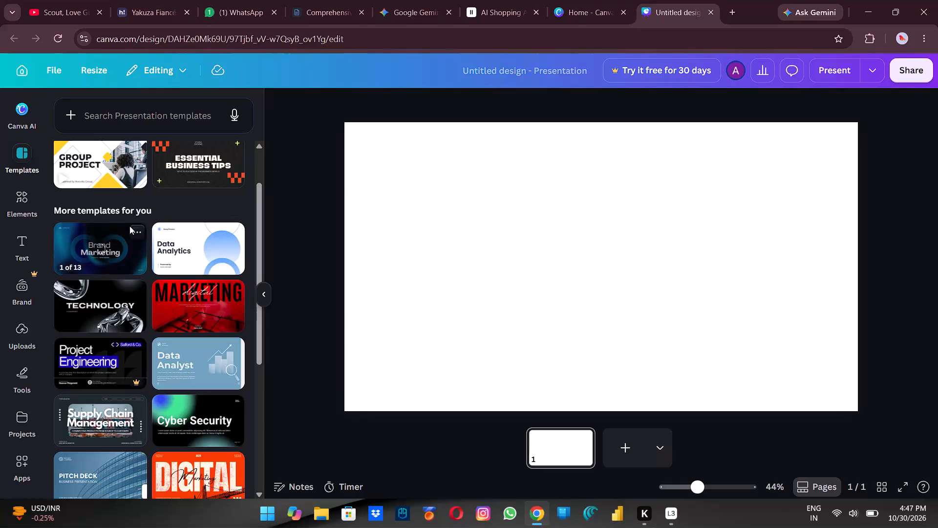
Apply all 10 pages of the Red and Black Bold Modern Digital Marketing Presentation template to the blank design.
scroll(228, 213, "down", 1)
left_click(185, 240)
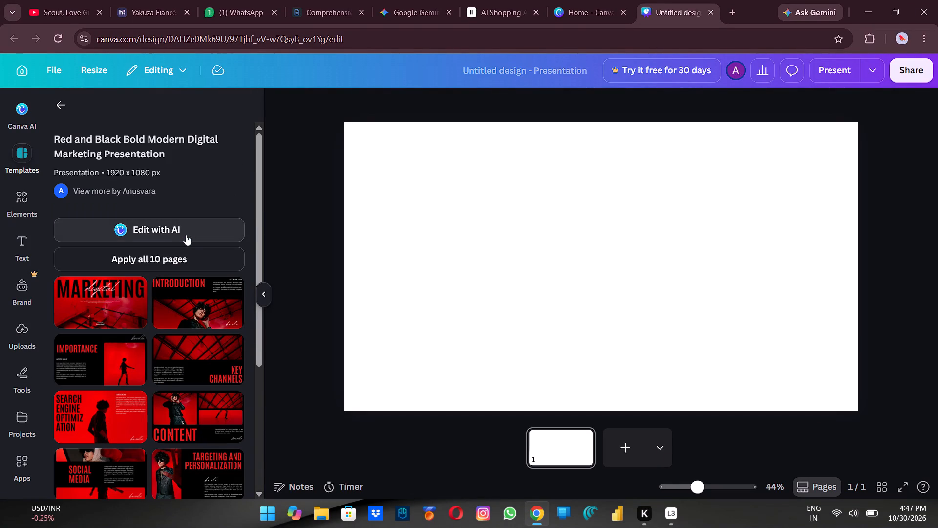
left_click(168, 257)
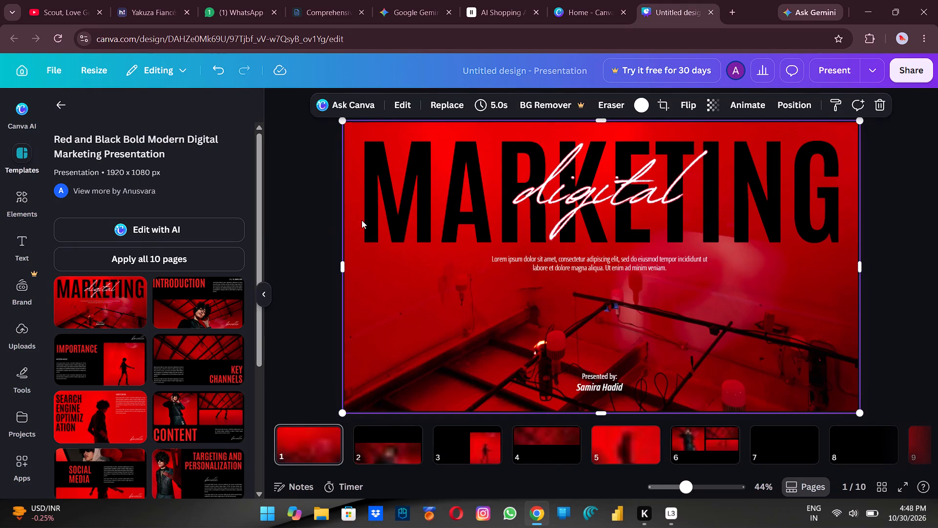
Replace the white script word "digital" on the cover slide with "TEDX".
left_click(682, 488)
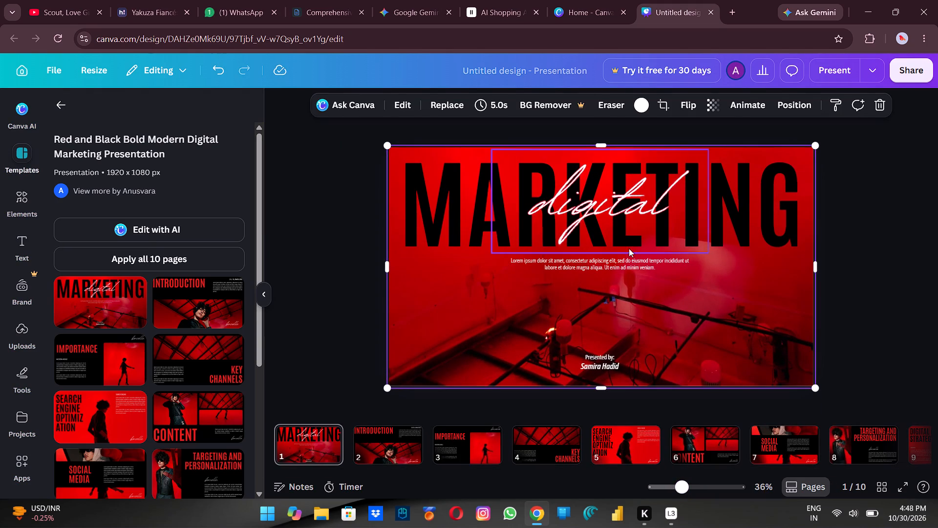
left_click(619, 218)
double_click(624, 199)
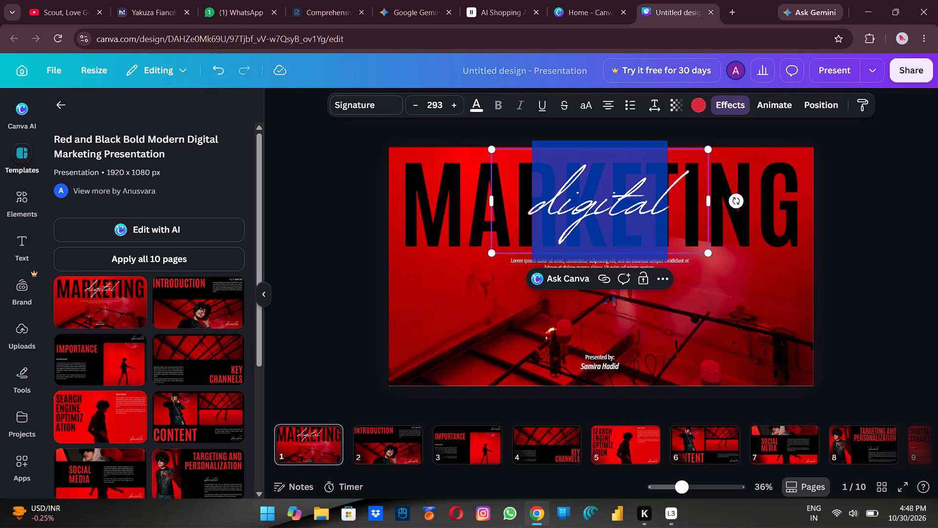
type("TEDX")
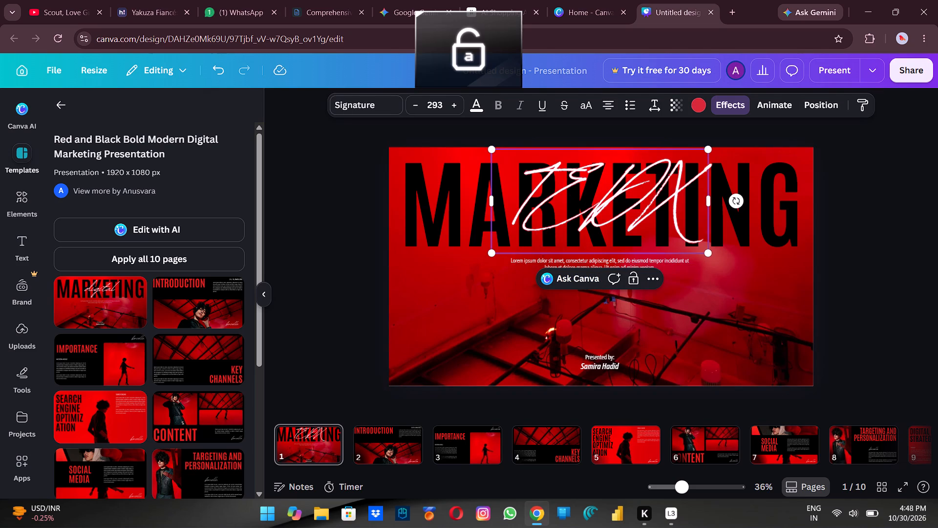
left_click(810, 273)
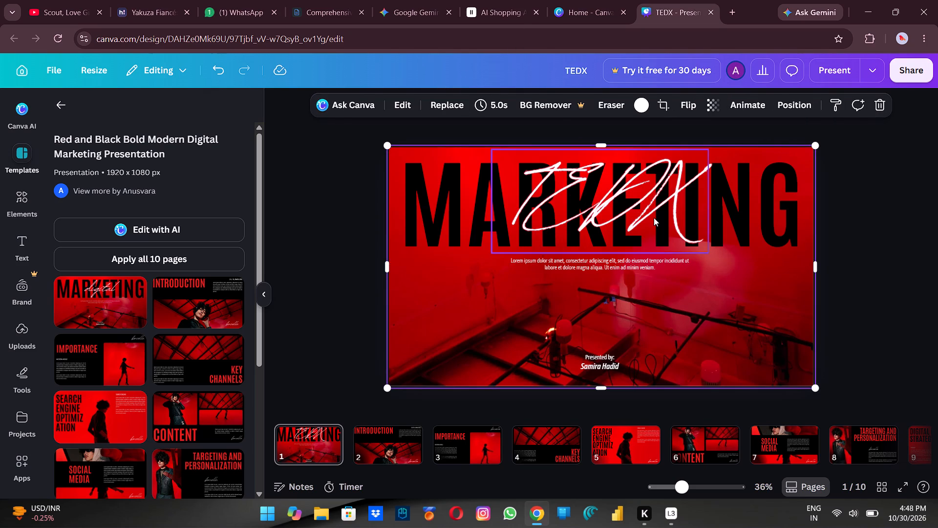
Delete the white script text overlapping the MARKETING title on the cover slide.
left_click(654, 218)
left_click(650, 274)
Replace the large MARKETING title on the cover slide with "TEDXSIT".
double_click(646, 216)
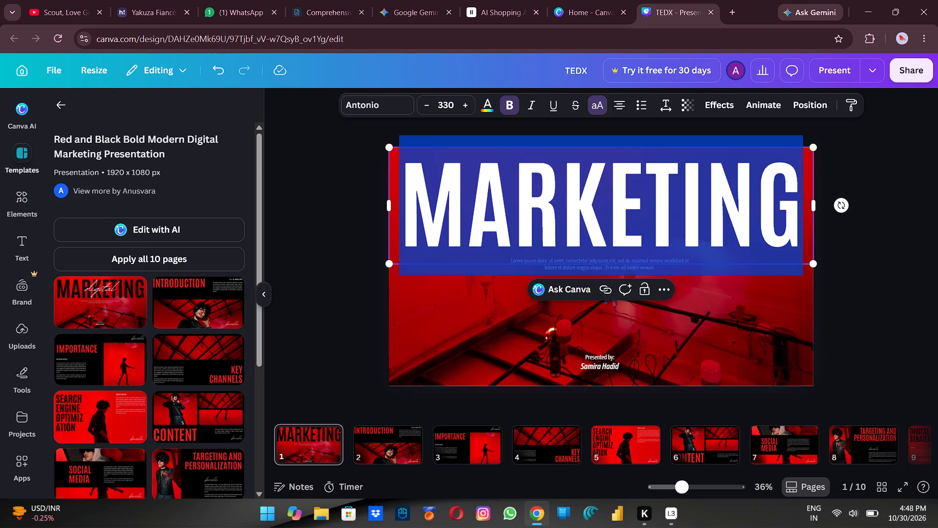
type("TED")
key("x")
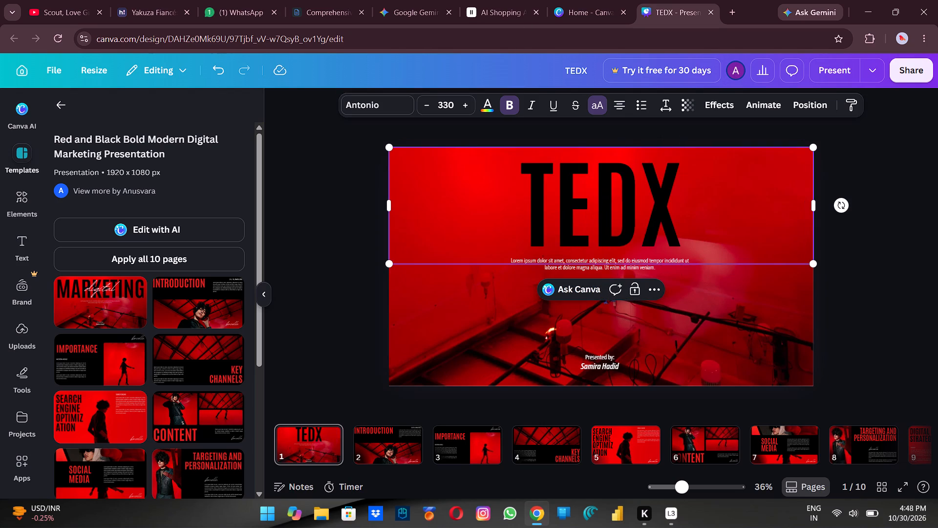
type("SIT")
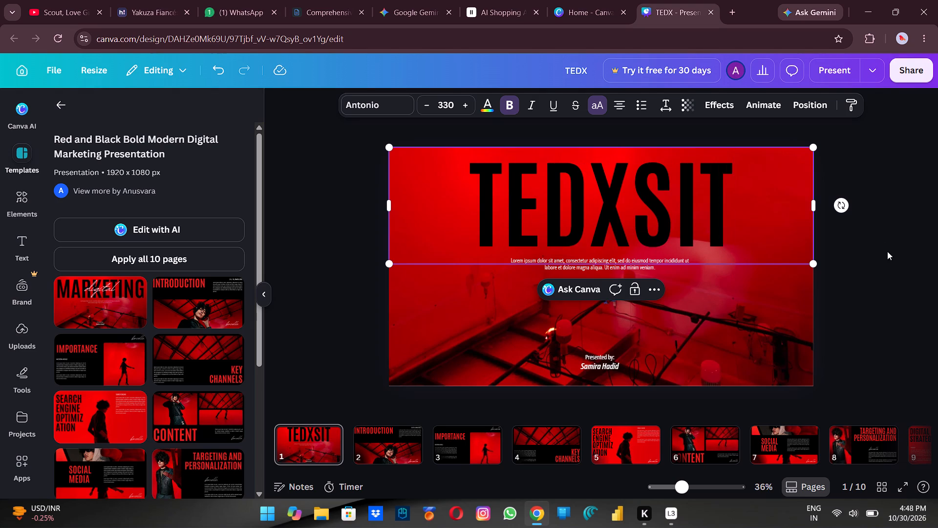
left_click(889, 255)
Replace the placeholder paragraph under the cover title with the tagline "ONE STAGE FOR ALL YOUR VOICES".
double_click(676, 262)
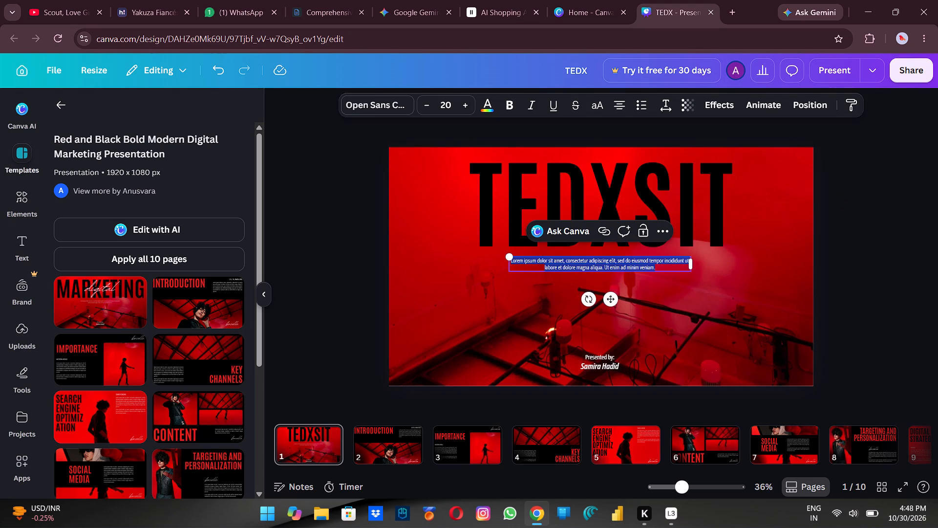
type("ONE STAGE FOR ALL")
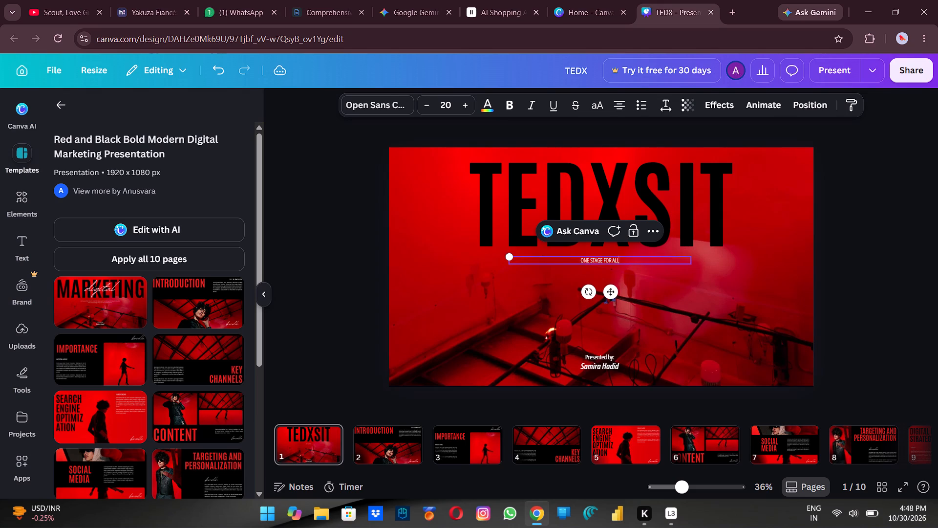
key("space")
type("YOUR VOICES")
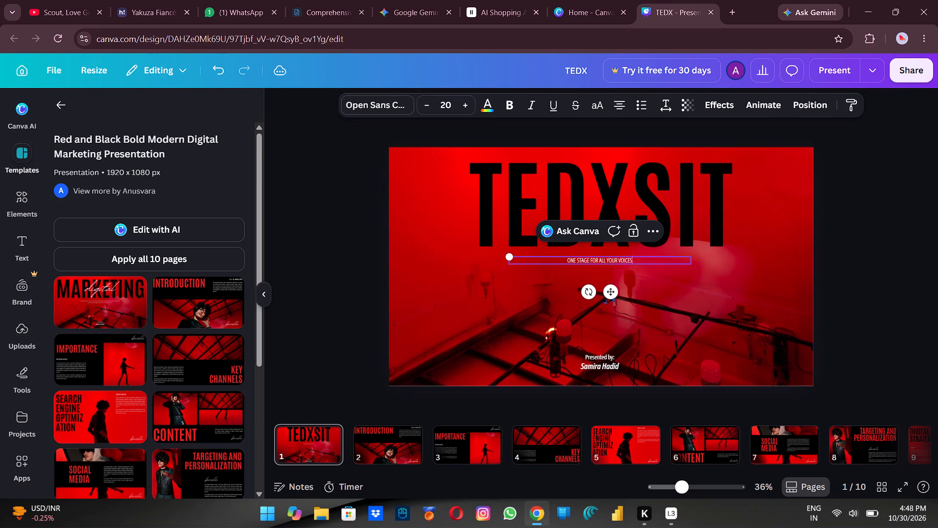
Enlarge the tagline to a font size of about 29.1 and shift it sideways to sit beneath the TEDXSIT title.
left_click_drag(510, 257, 470, 245)
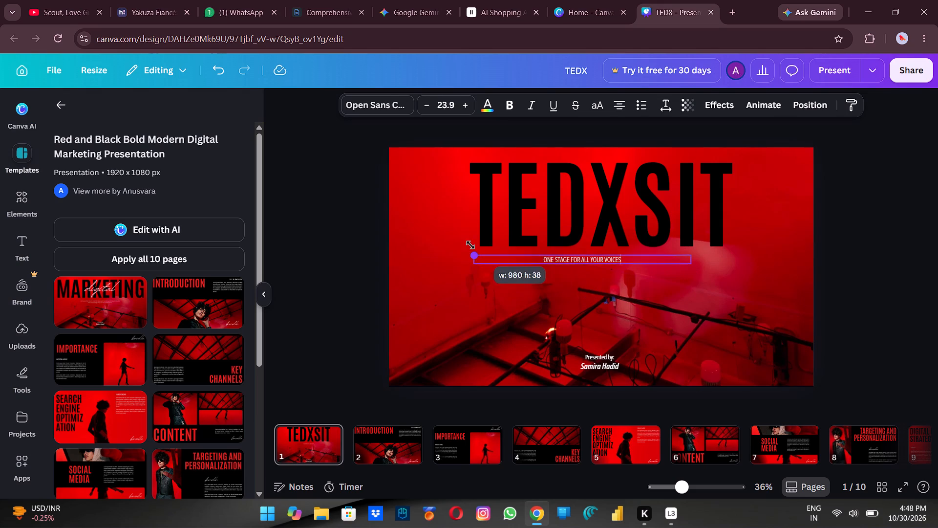
left_click_drag(470, 245, 428, 238)
left_click_drag(573, 292, 610, 291)
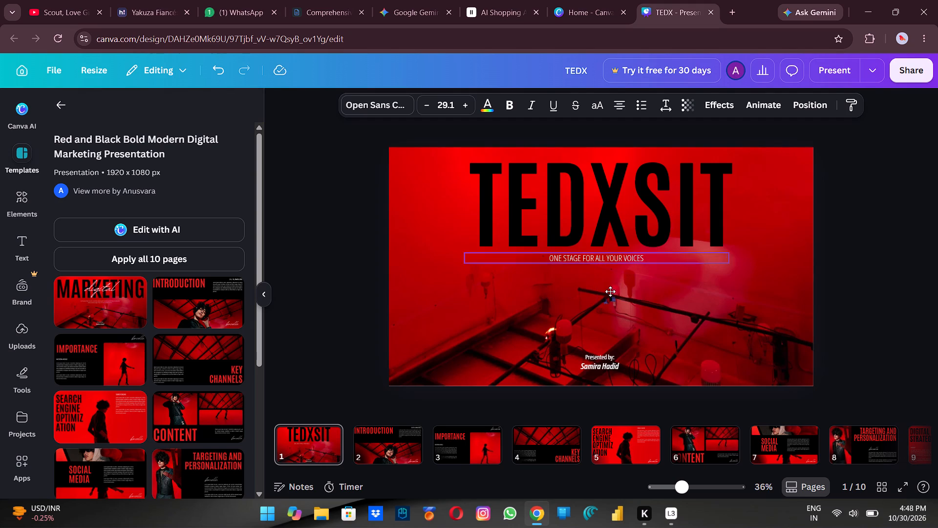
left_click_drag(610, 291, 606, 292)
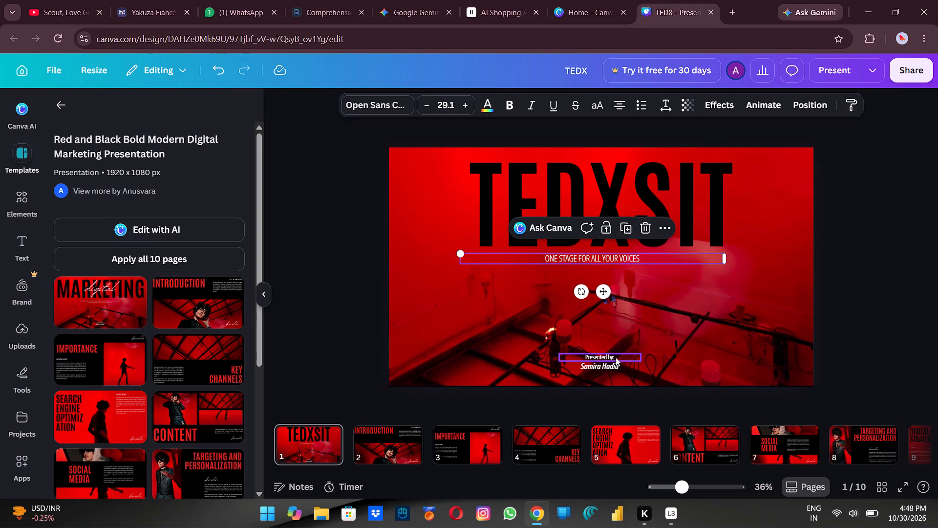
Replace the placeholder name under "Presented by:" on the cover slide with the presenter's first name.
double_click(610, 370)
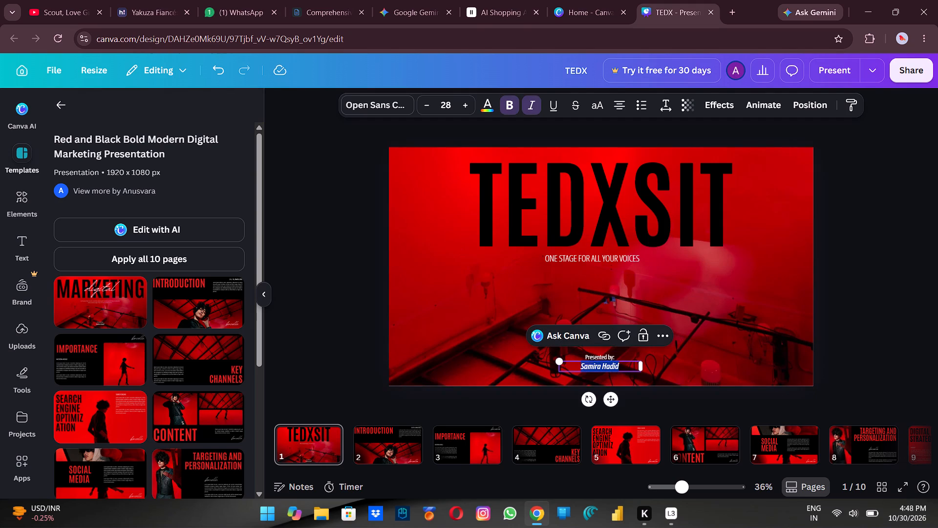
left_click(886, 294)
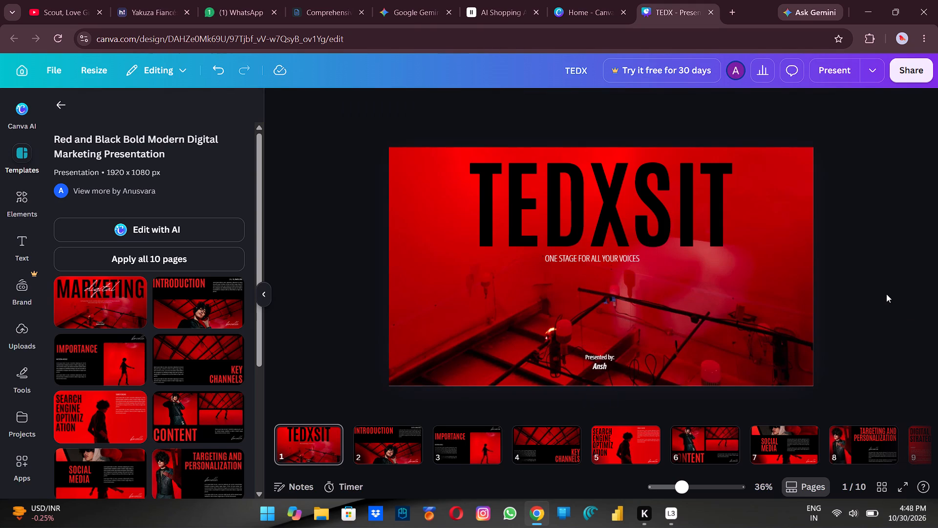
Nudge the tagline slightly right and down beneath the cover title.
left_click_drag(629, 257, 634, 261)
Review the template's Introduction slide and closing Thank You slide at different zoom levels.
left_click(403, 436)
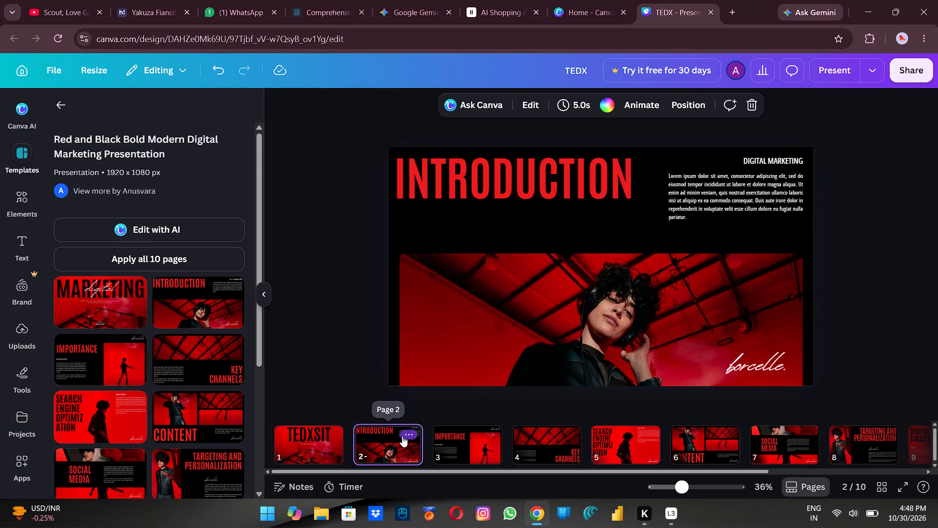
left_click(686, 484)
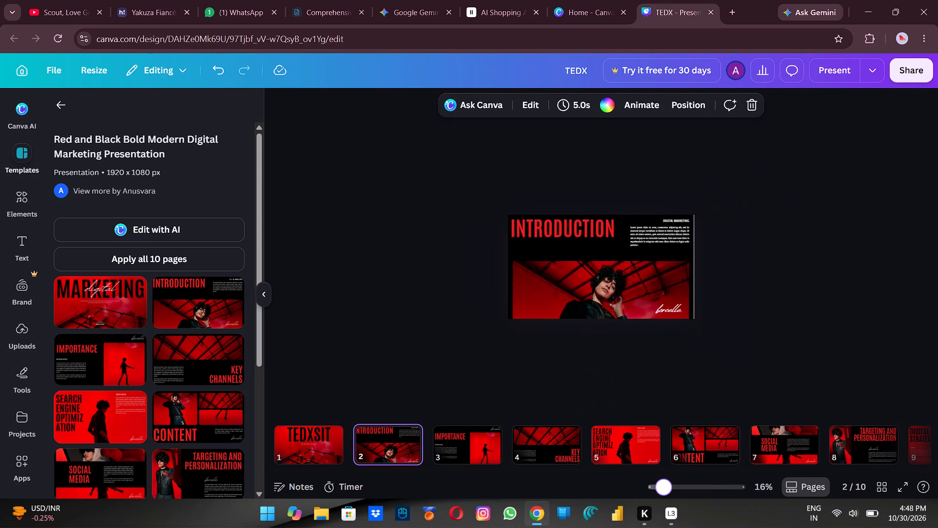
left_click_drag(742, 449, 696, 454)
left_click_drag(691, 471, 695, 472)
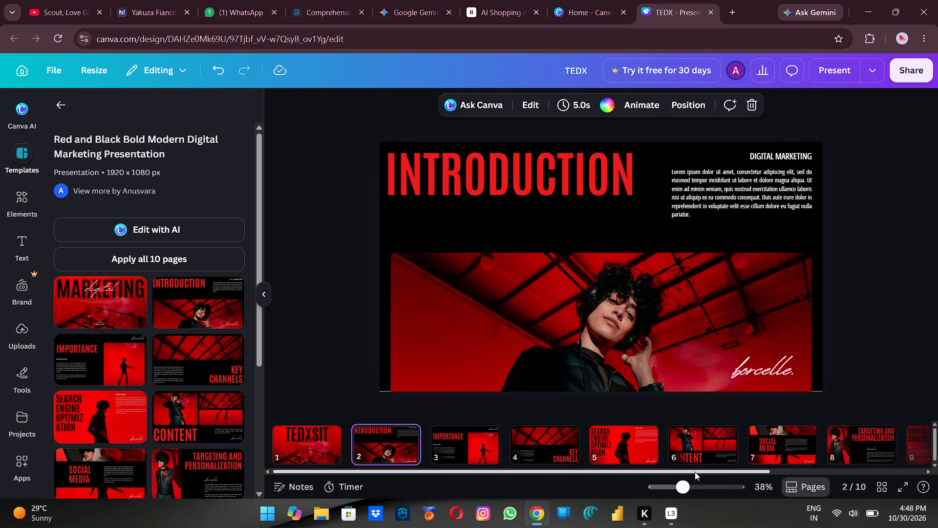
left_click_drag(695, 472, 850, 454)
left_click(822, 448)
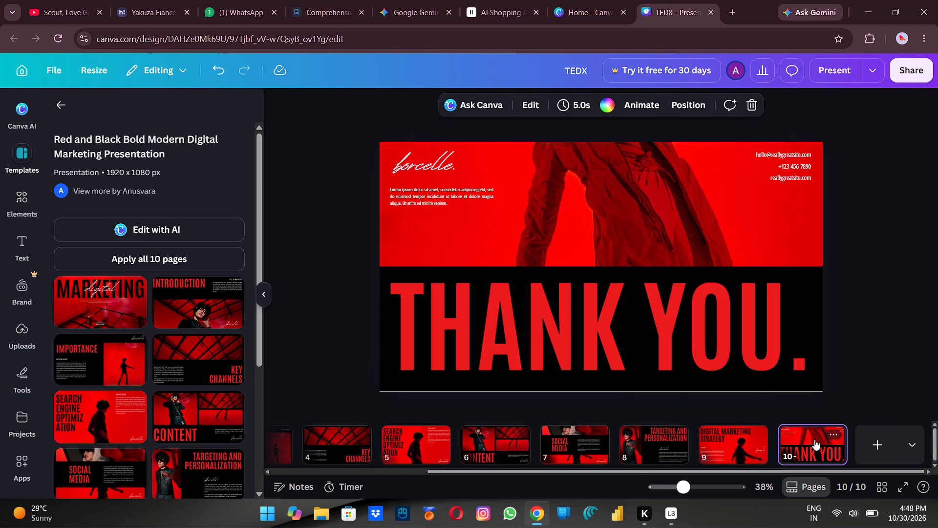
left_click(664, 357)
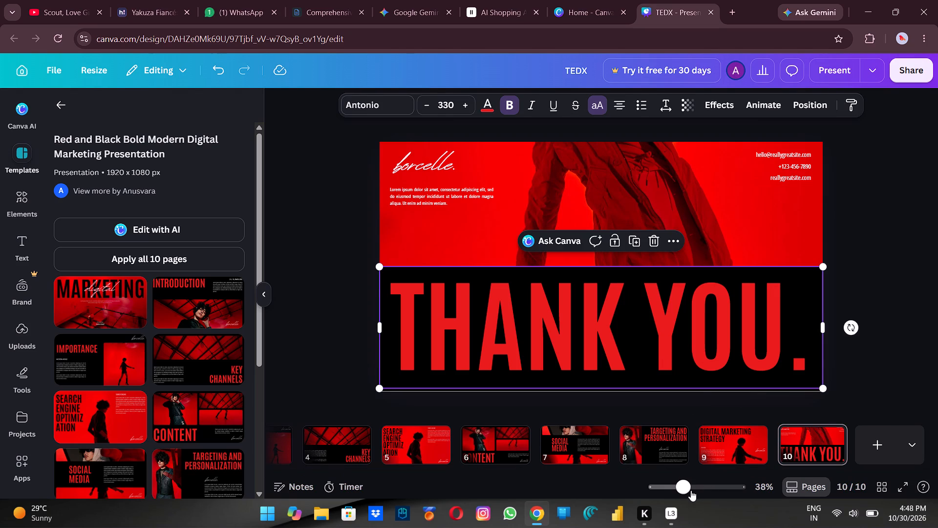
left_click_drag(686, 487, 678, 488)
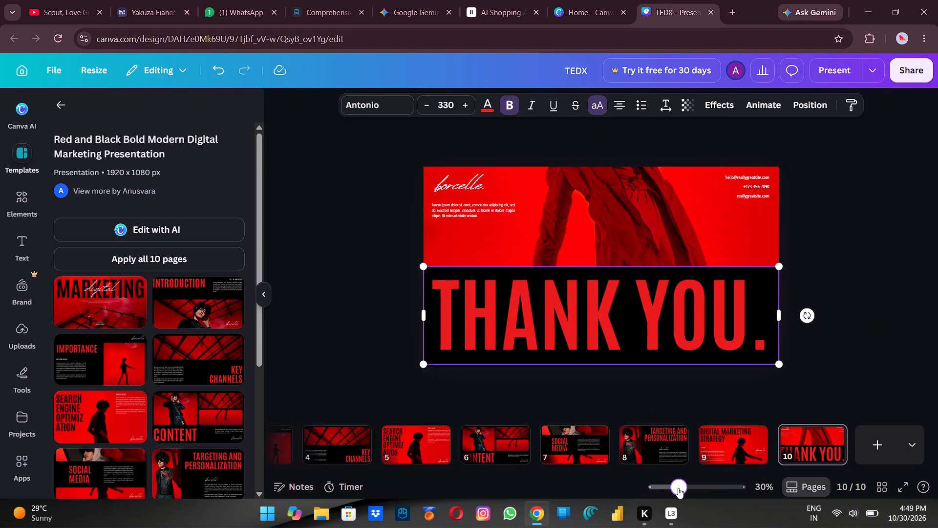
left_click_drag(591, 471, 384, 484)
Move the INTRODUCTION heading on page 2 down, aligning its left side with the photo's left edge.
left_click(392, 453)
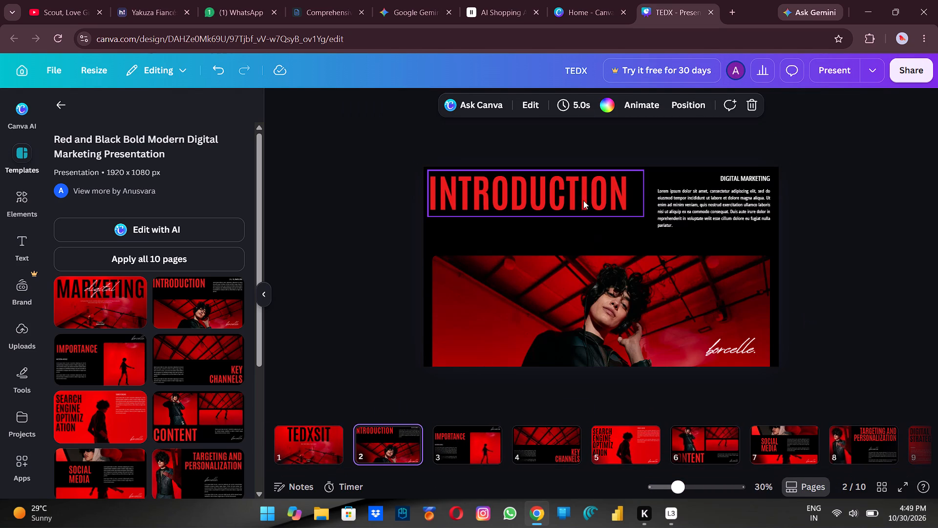
left_click_drag(582, 192, 583, 206)
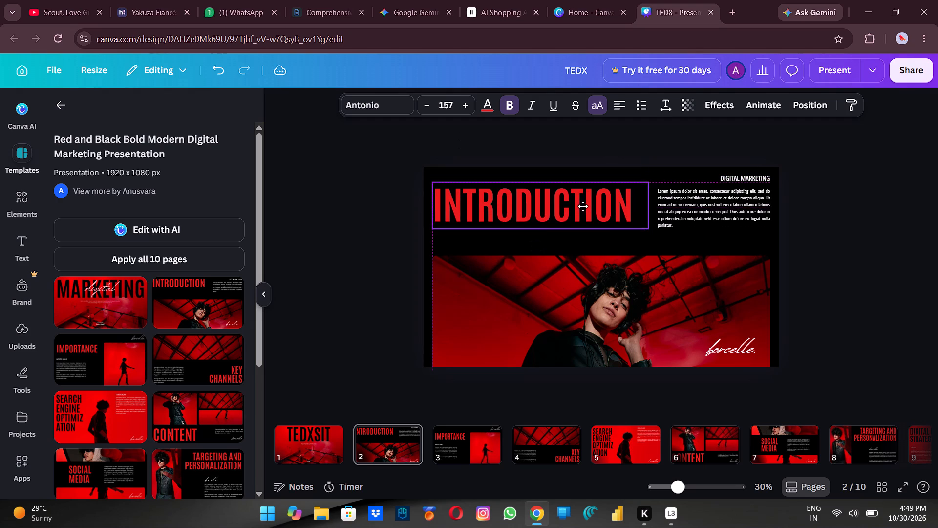
left_click_drag(583, 206, 583, 208)
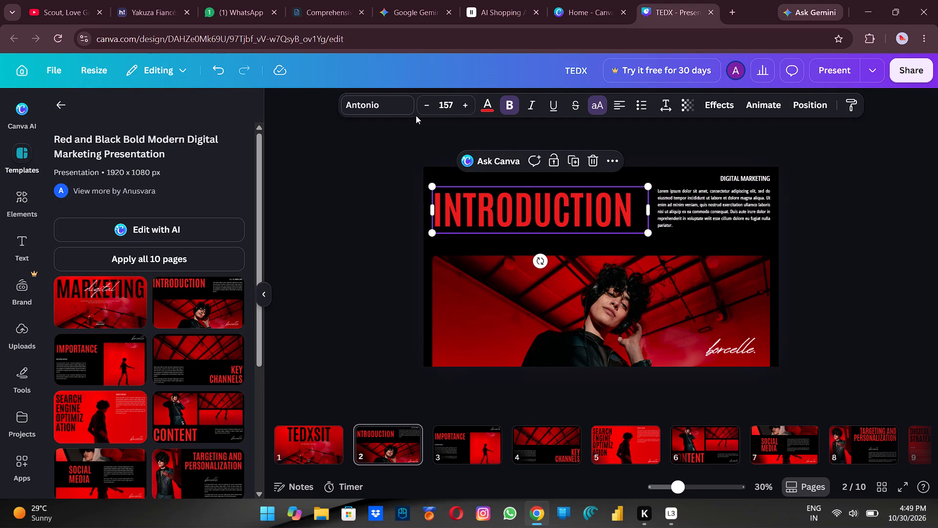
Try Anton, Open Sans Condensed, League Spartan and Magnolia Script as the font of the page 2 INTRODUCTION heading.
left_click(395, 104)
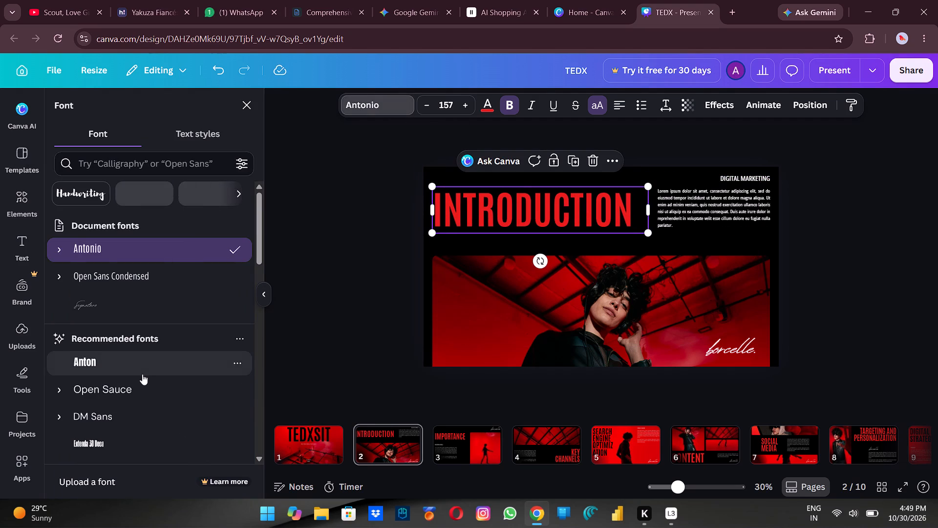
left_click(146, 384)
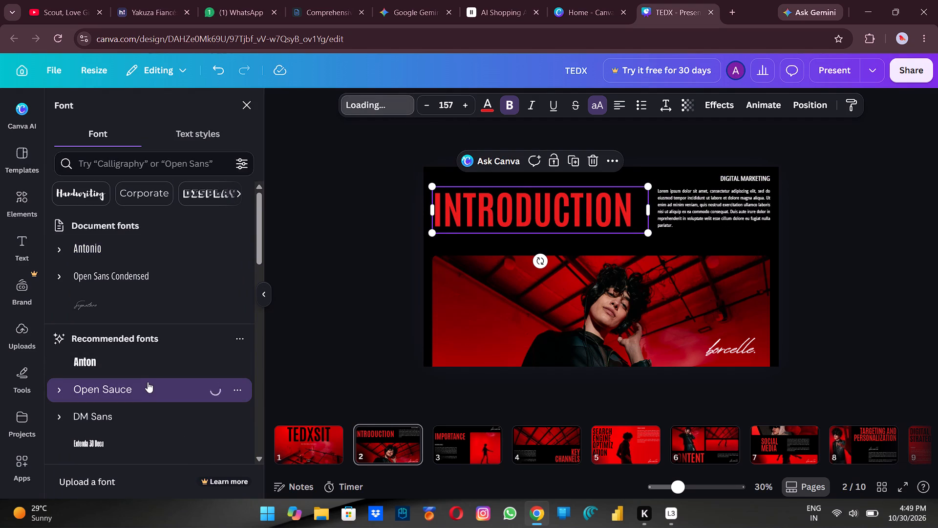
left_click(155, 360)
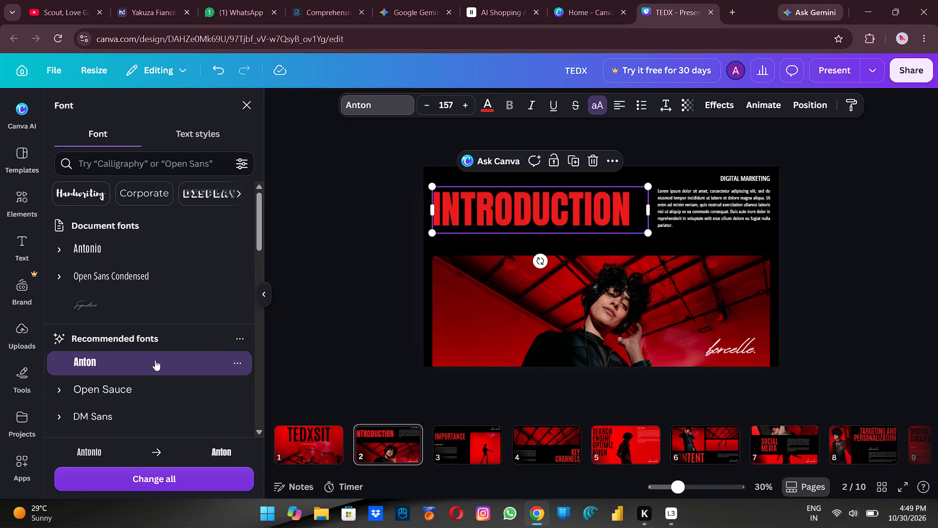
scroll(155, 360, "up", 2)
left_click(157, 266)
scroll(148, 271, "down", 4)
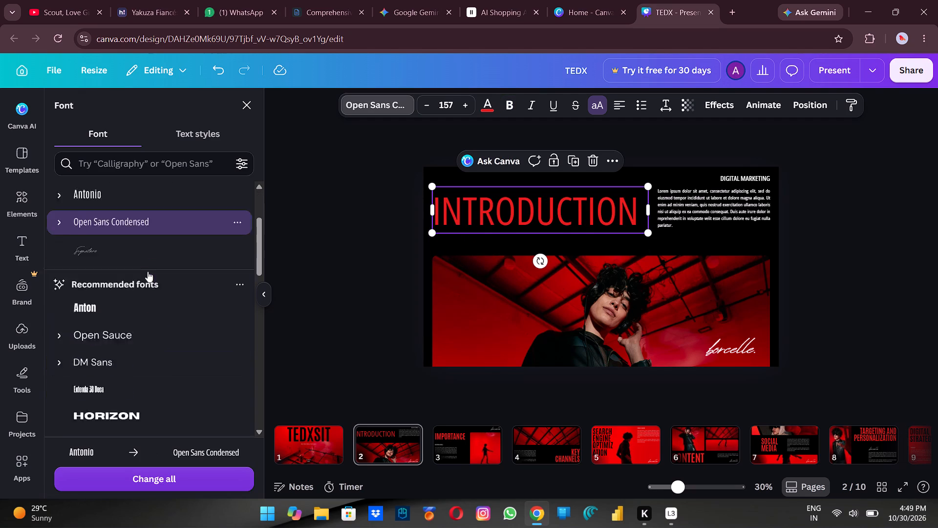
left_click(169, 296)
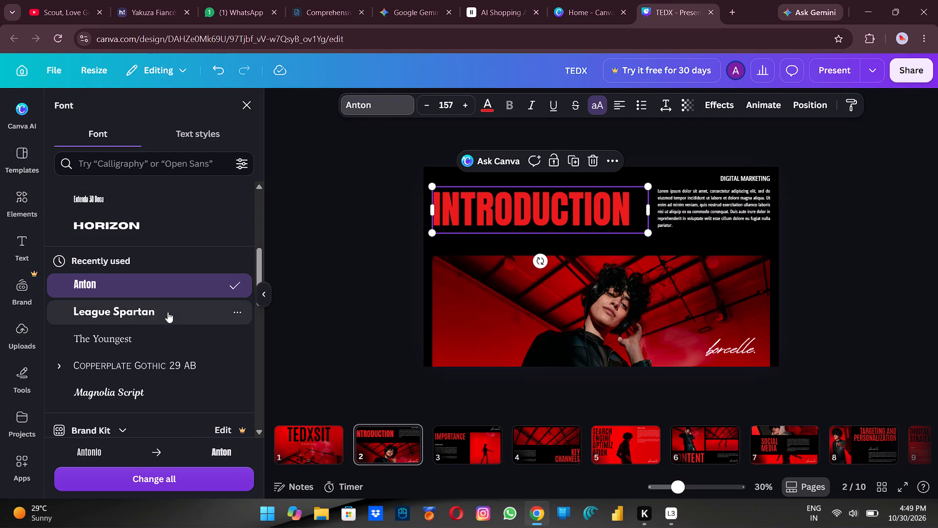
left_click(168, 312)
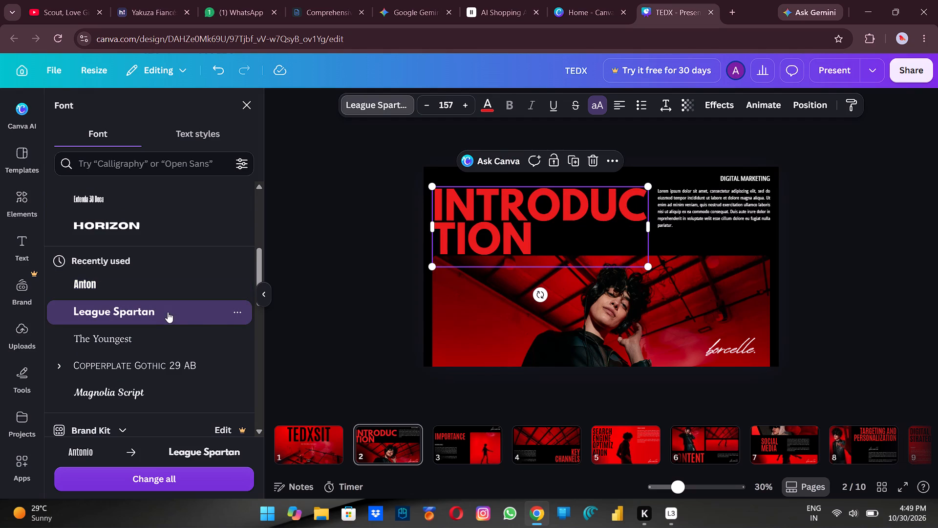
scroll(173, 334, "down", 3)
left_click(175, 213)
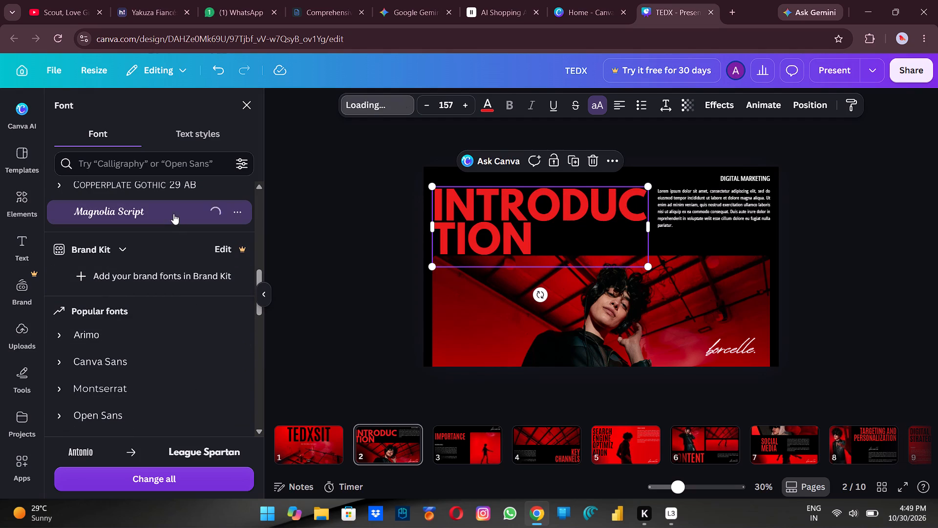
Set the INTRODUCTION heading's font to Archivo Black.
scroll(188, 299, "down", 5)
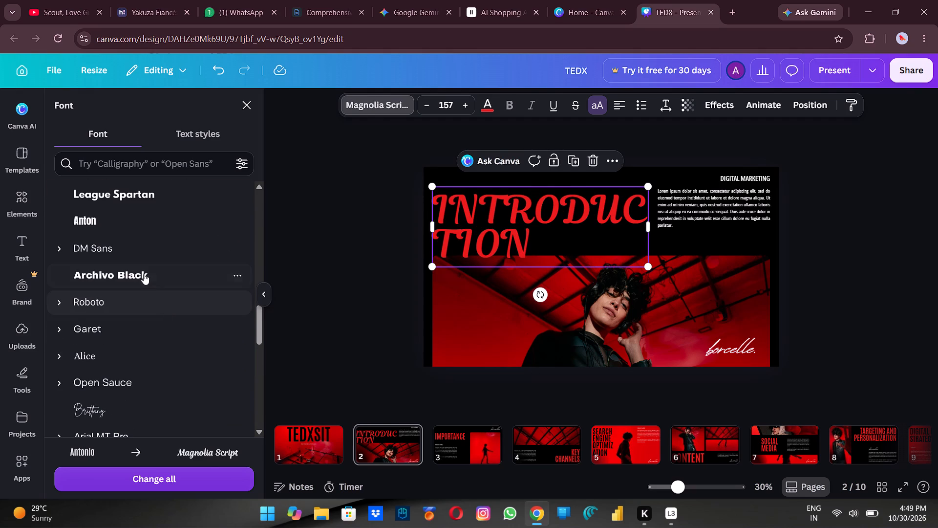
left_click(144, 273)
scroll(140, 278, "down", 4)
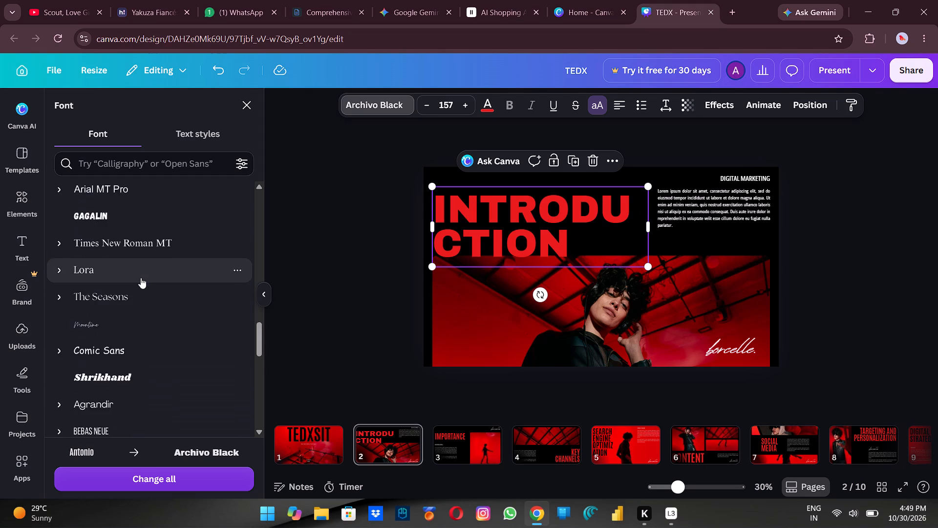
scroll(141, 278, "up", 3)
Widen the INTRODUCTION text box until the word fits on one line, and scale it down to end just before the body paragraph.
left_click_drag(648, 226, 665, 230)
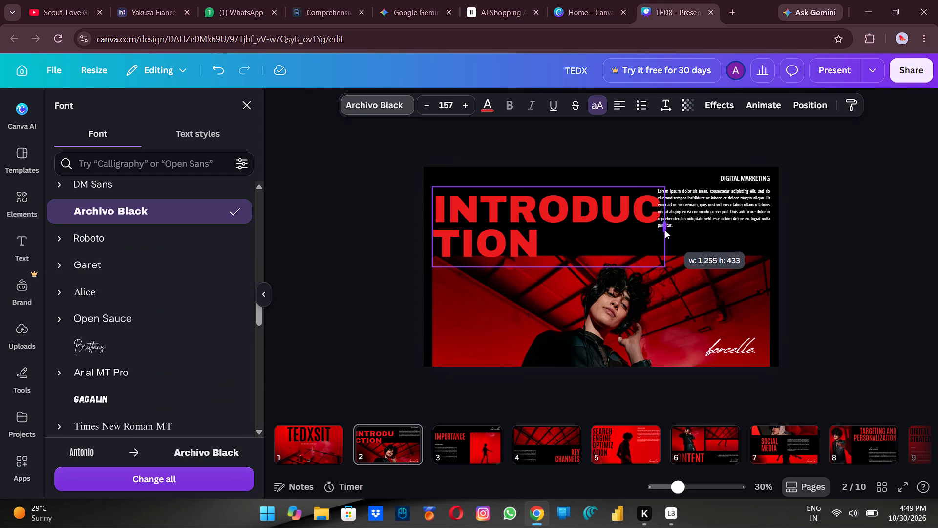
left_click_drag(665, 230, 726, 226)
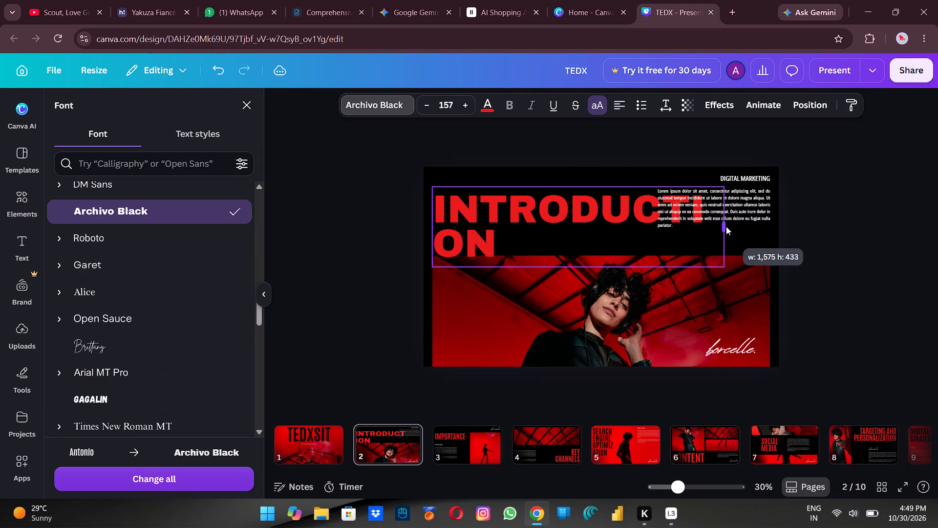
left_click_drag(726, 226, 758, 226)
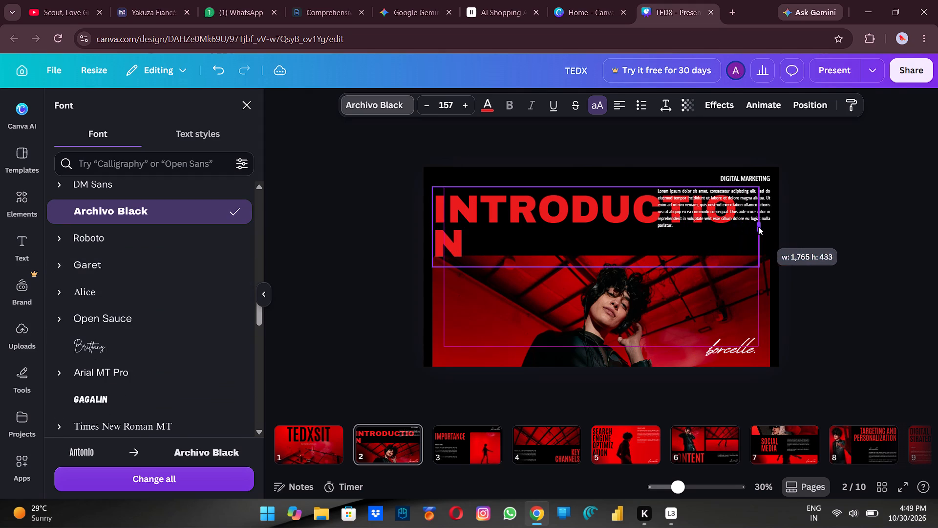
left_click_drag(758, 226, 773, 226)
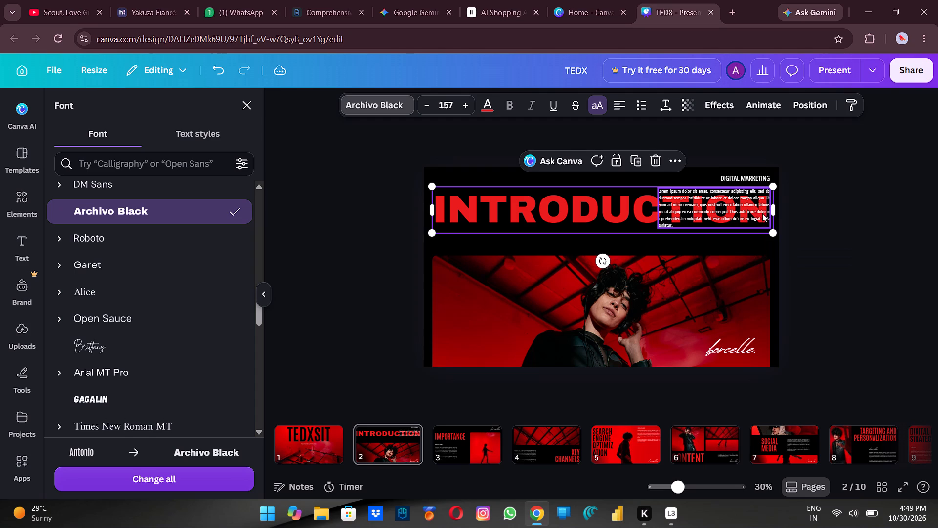
left_click_drag(774, 231, 650, 233)
Set the lorem ipsum paragraph beside the heading to Archivo Black at size 24.
left_click(703, 211)
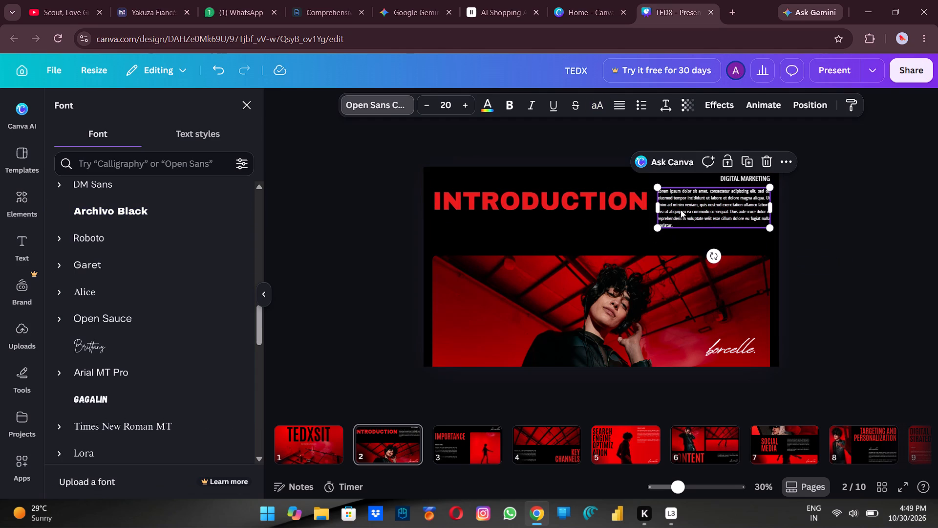
left_click(411, 108)
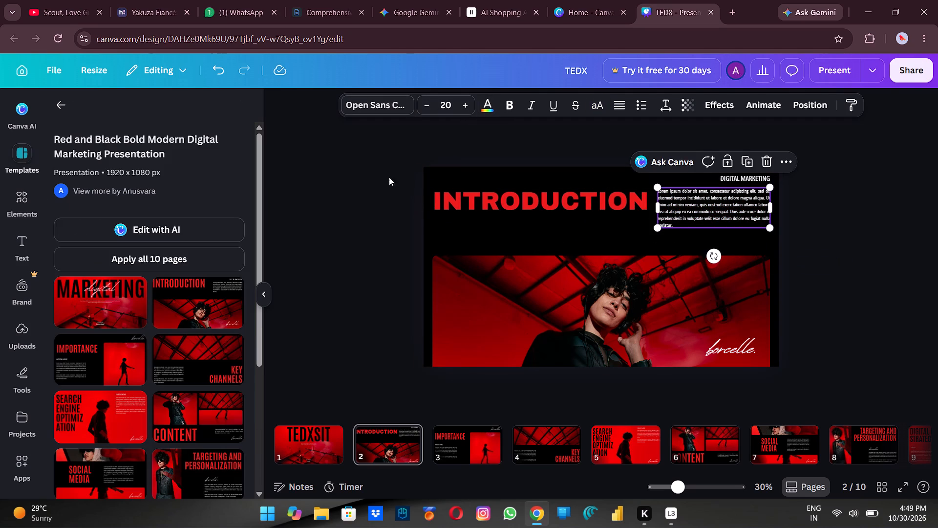
left_click(371, 102)
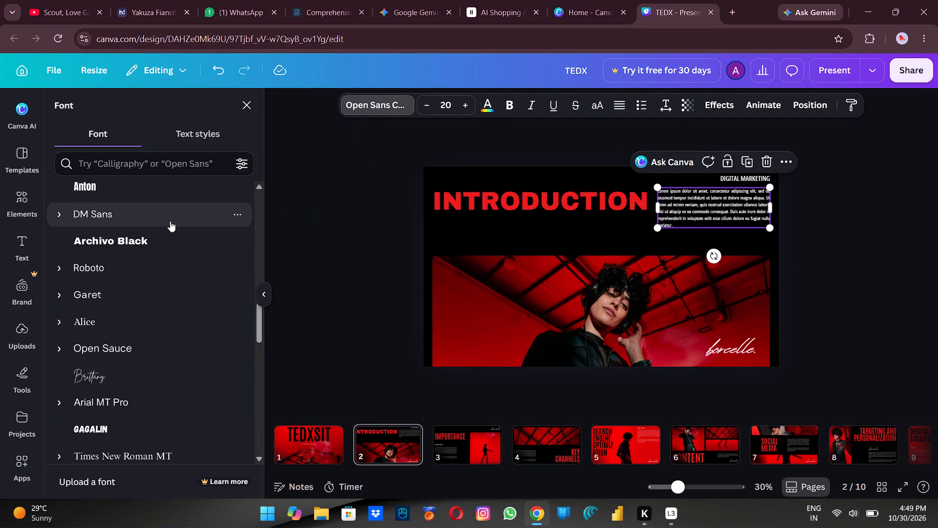
left_click(156, 247)
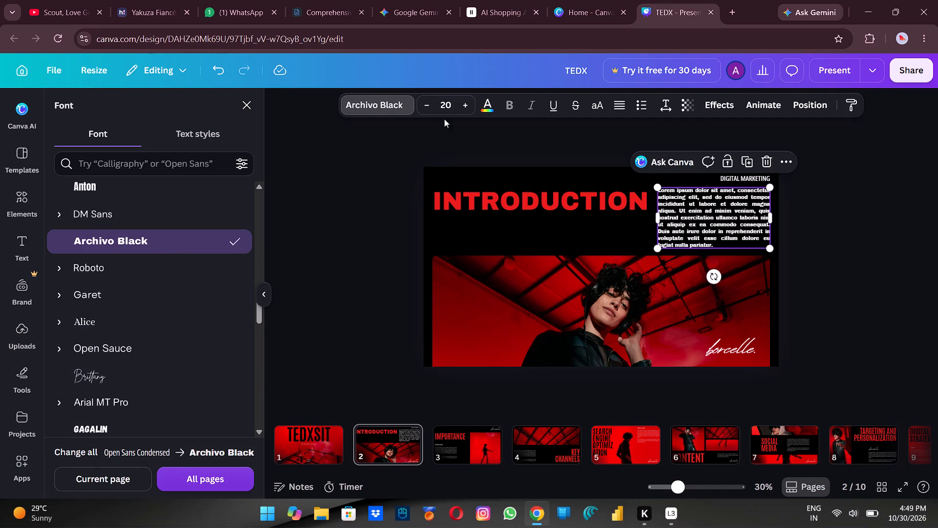
left_click(465, 106)
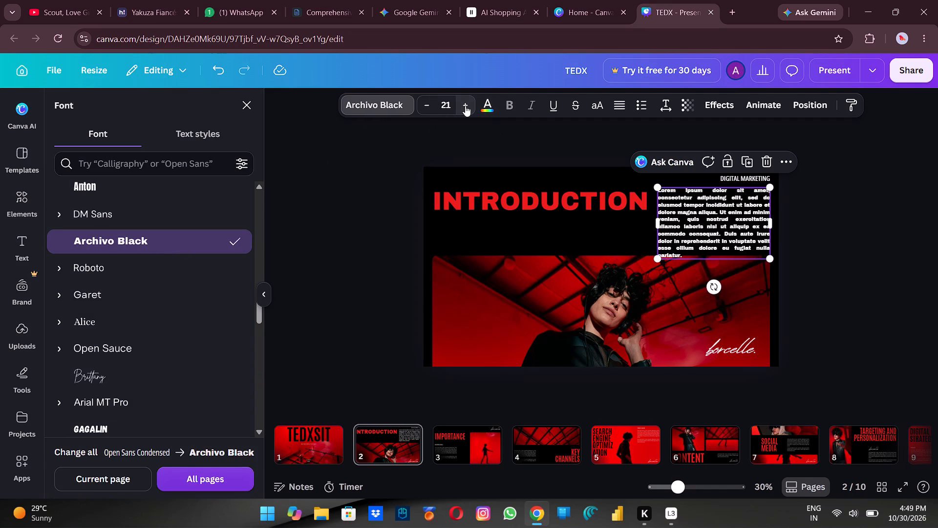
triple_click(465, 106)
Replace the lorem ipsum paragraph with "Welcome to the journey of explorations".
double_click(717, 258)
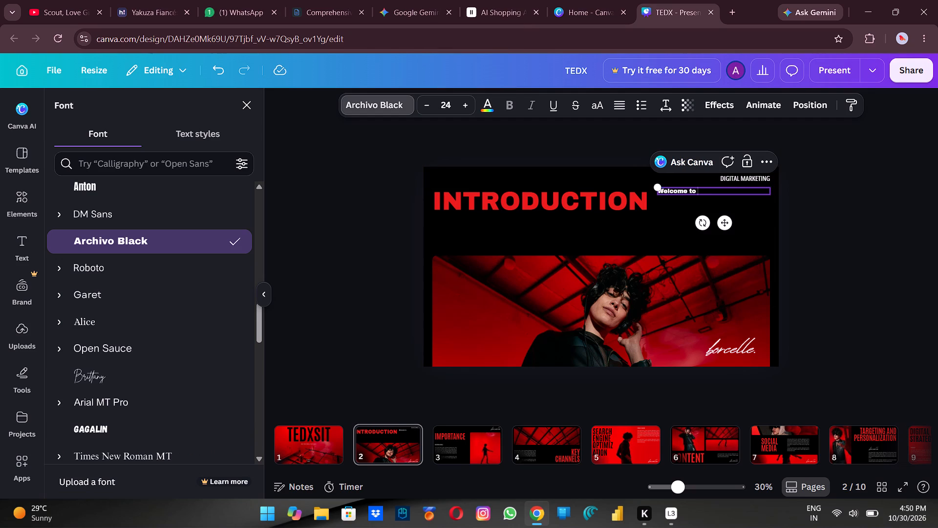
type("the journey")
key("space")
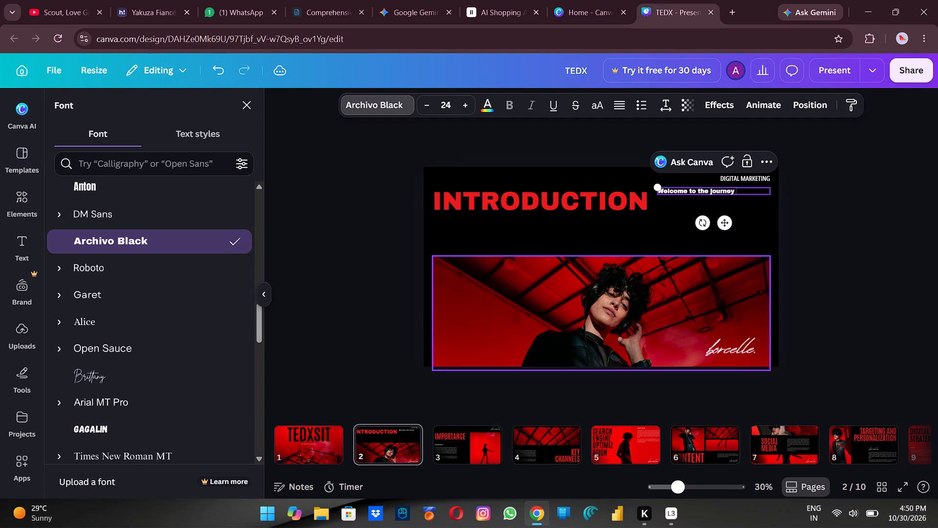
type("of")
key("space")
type("explor")
key("a")
type("tions")
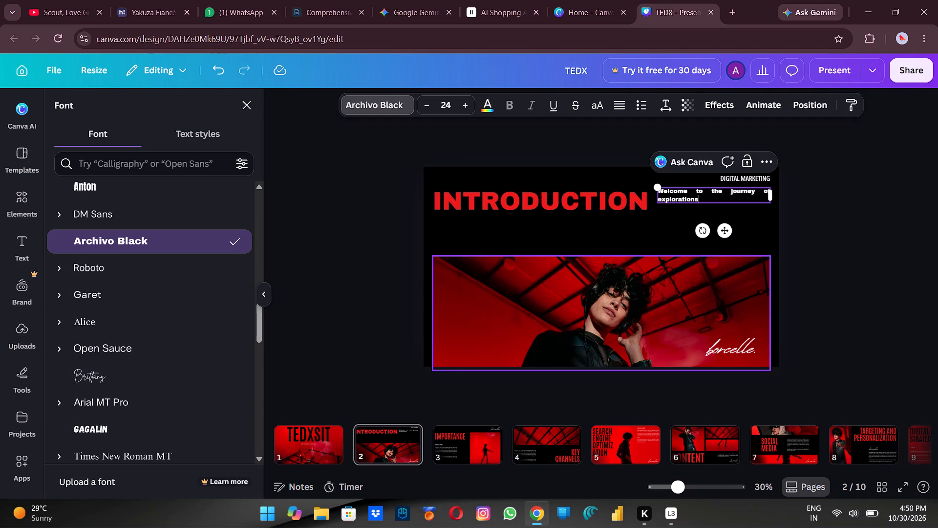
Move the welcome text lower beneath the DIGITAL MARKETING label and narrow its box so the second line starts with "of".
left_click_drag(725, 233, 726, 235)
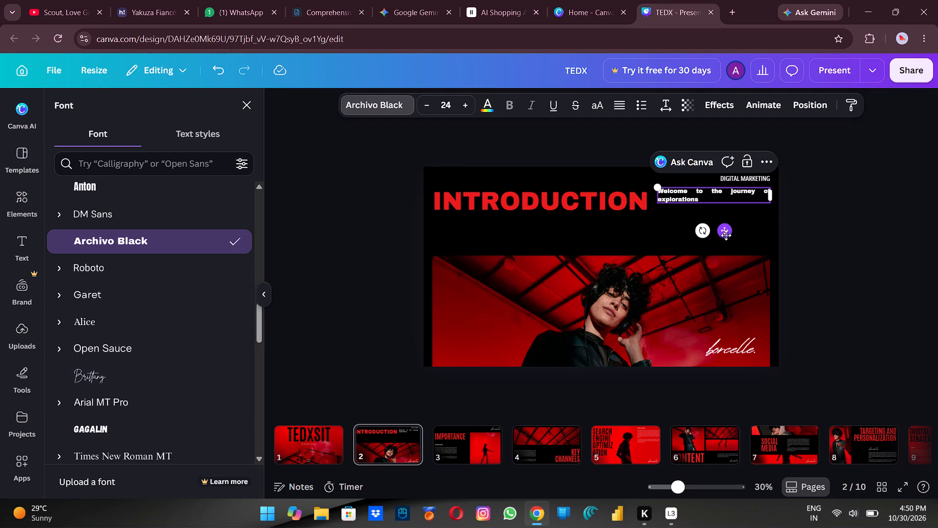
left_click_drag(726, 235, 730, 250)
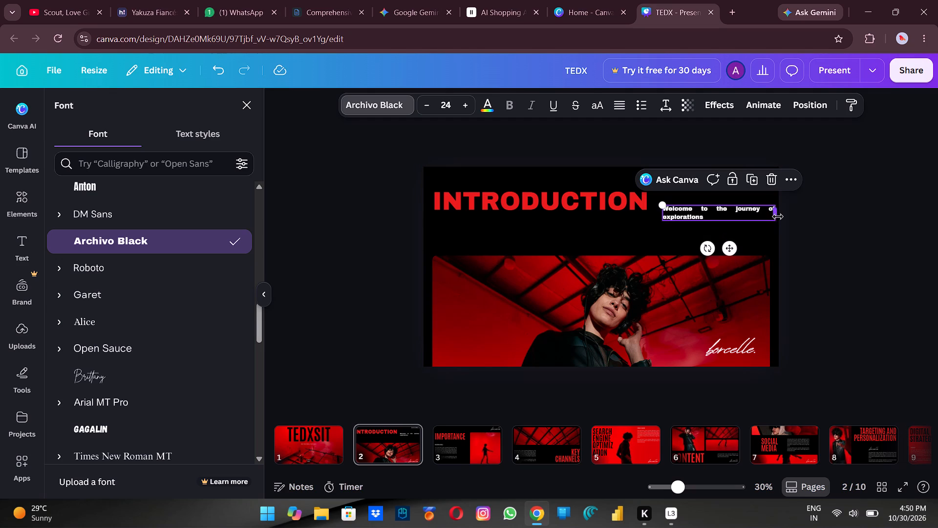
left_click_drag(774, 213, 759, 214)
left_click_drag(763, 219, 757, 219)
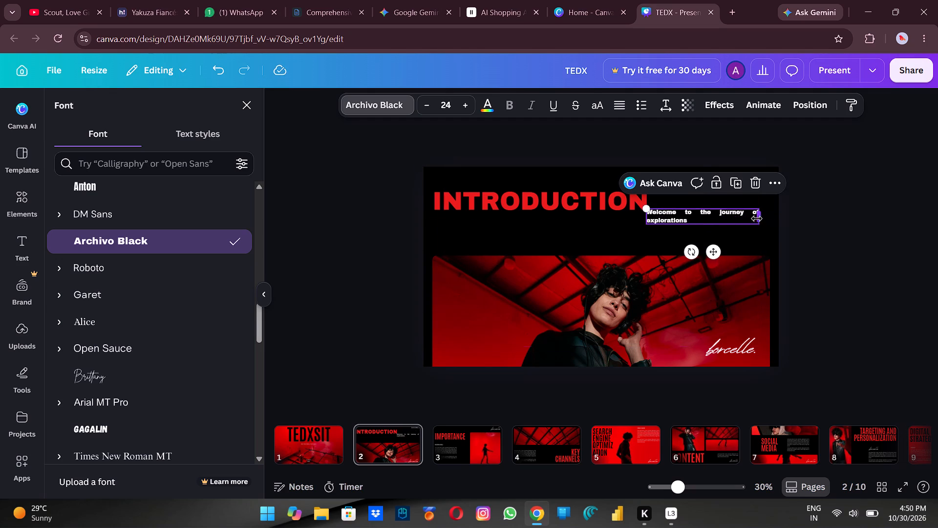
left_click_drag(757, 219, 727, 220)
left_click_drag(695, 252, 699, 253)
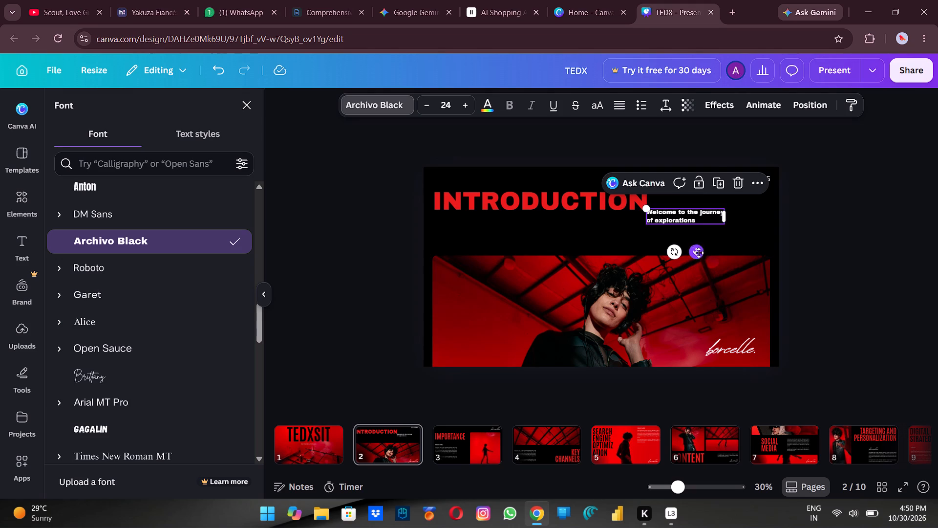
left_click_drag(699, 253, 724, 253)
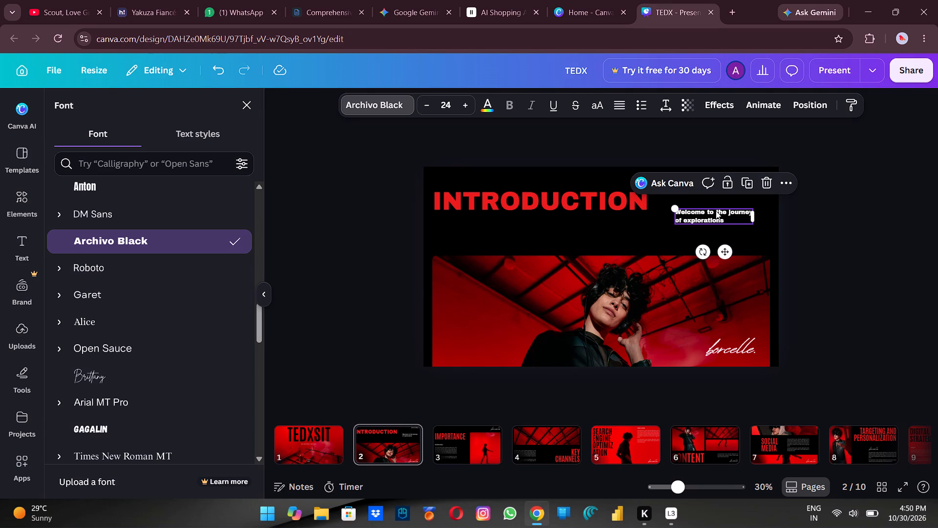
Extend the welcome text after "explorations" with ". Its time to rock it!!!".
double_click(727, 217)
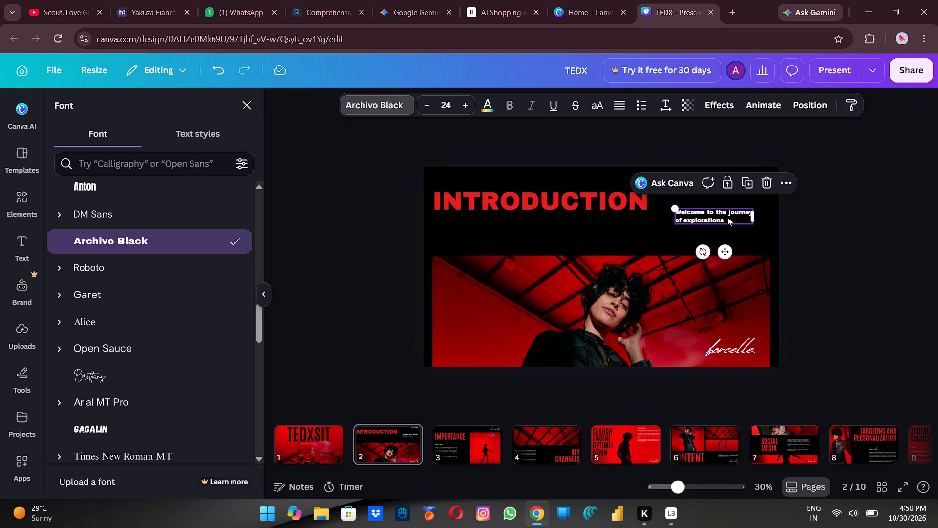
left_click(728, 217)
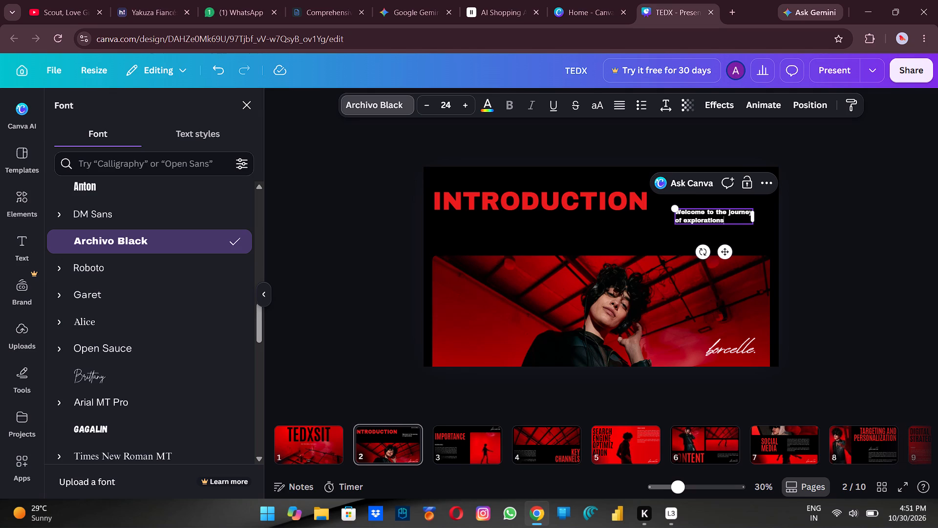
type(".")
key("space")
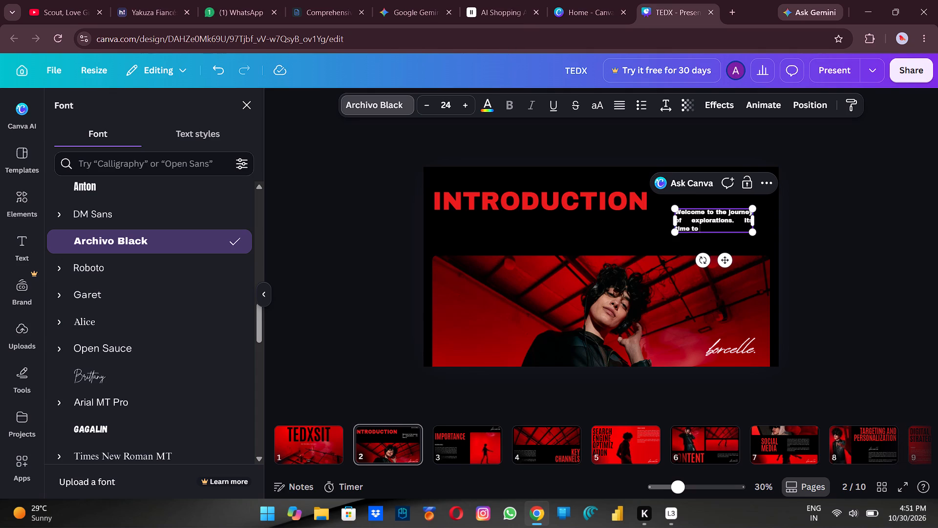
type("rock it")
type("!!!")
Scale up the welcome text box proportionally to font size 43.3 and deselect it.
left_click_drag(750, 235, 803, 286)
left_click_drag(757, 241, 739, 229)
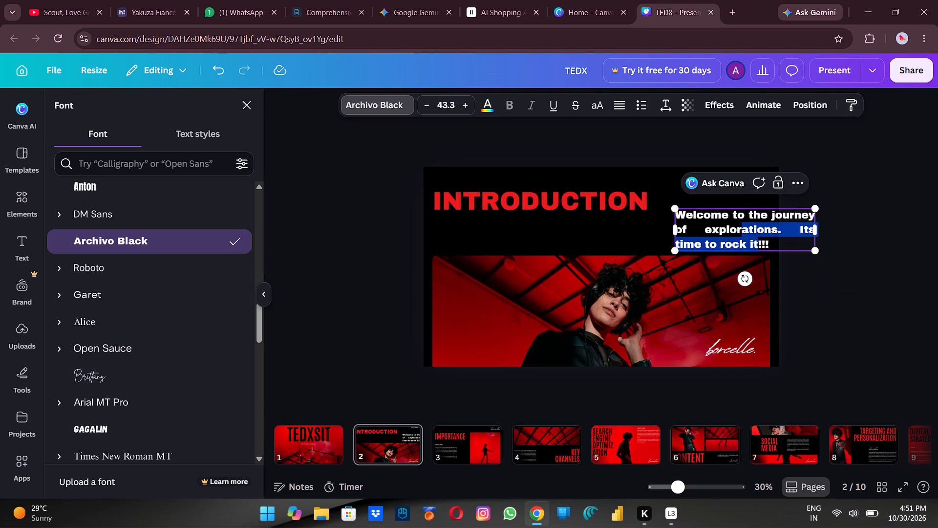
left_click_drag(739, 229, 730, 224)
left_click(867, 266)
left_click(863, 247)
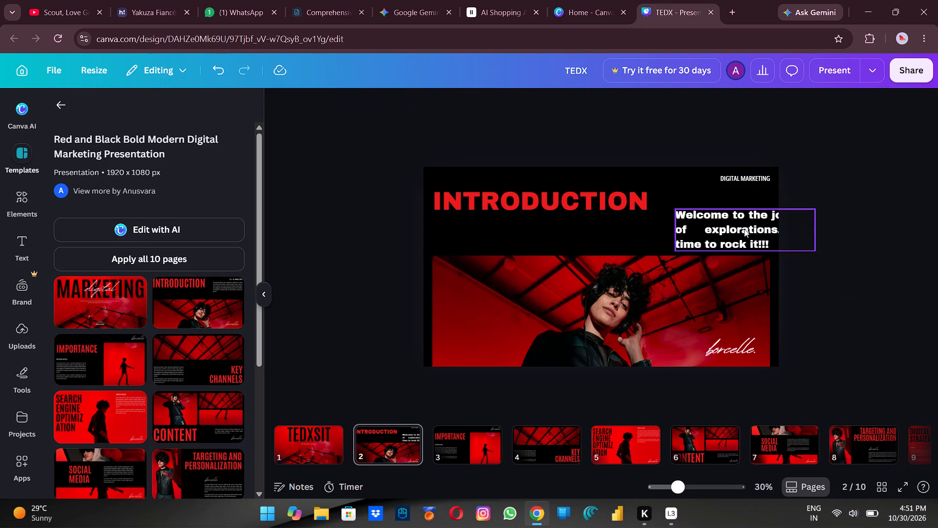
Narrow the welcome text box so it wraps onto four lines and place it beside the INTRODUCTION heading, inside the slide.
left_click_drag(744, 229, 720, 216)
left_click_drag(792, 212, 783, 210)
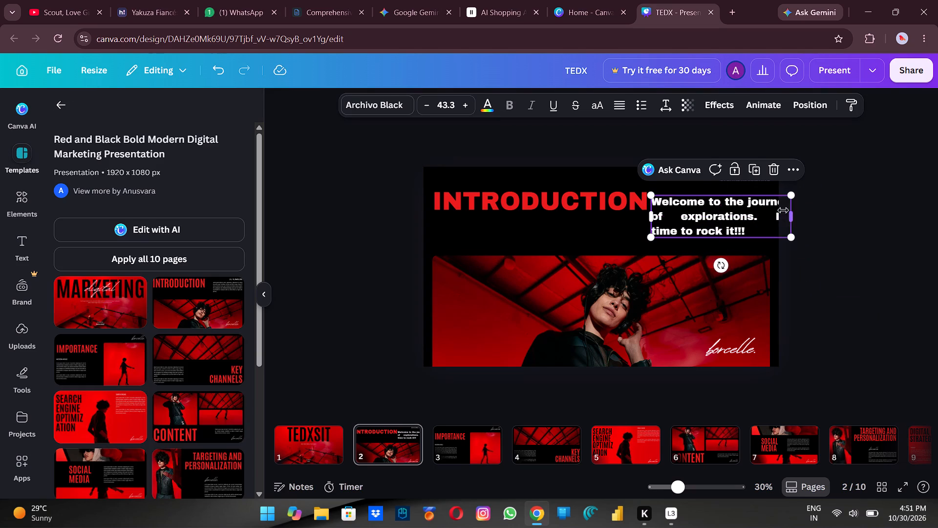
left_click_drag(783, 210, 759, 207)
left_click_drag(721, 218, 736, 213)
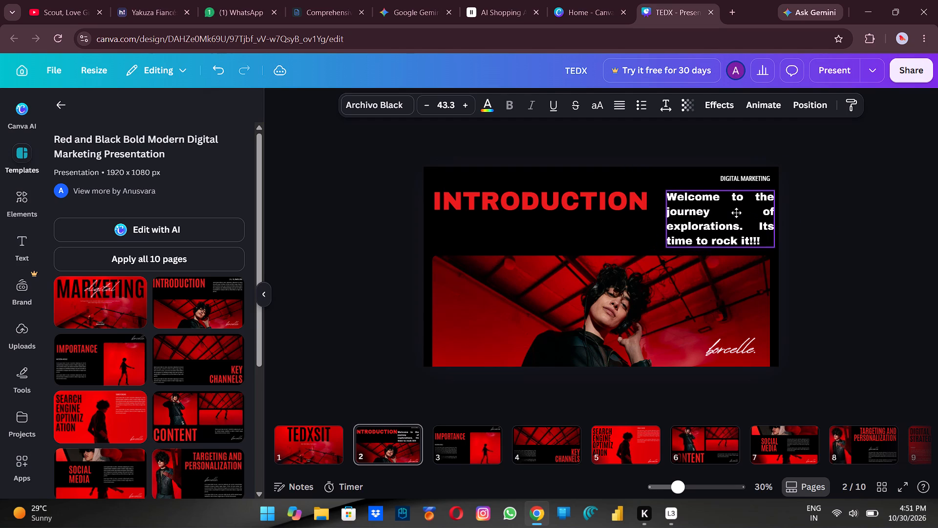
left_click_drag(736, 213, 730, 210)
left_click(871, 206)
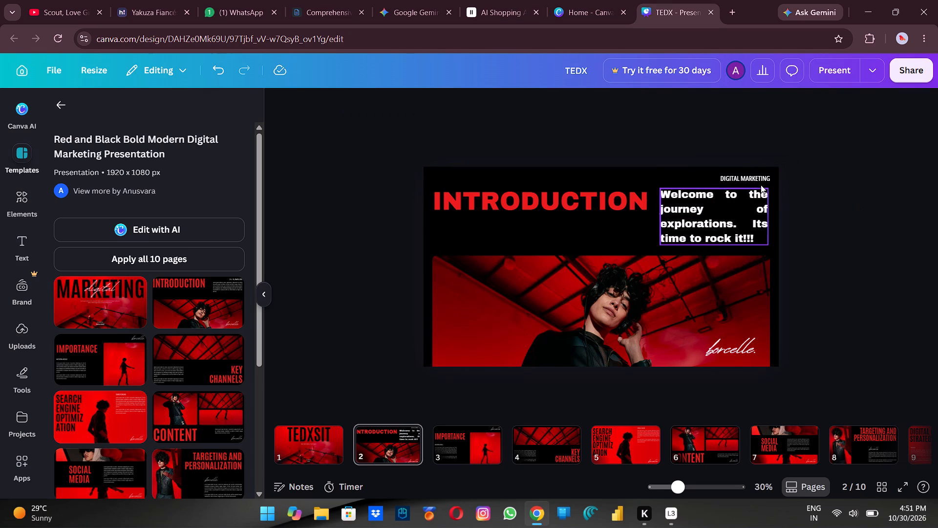
Delete the DIGITAL MARKETING label above the welcome text.
left_click(759, 179)
left_click(765, 148)
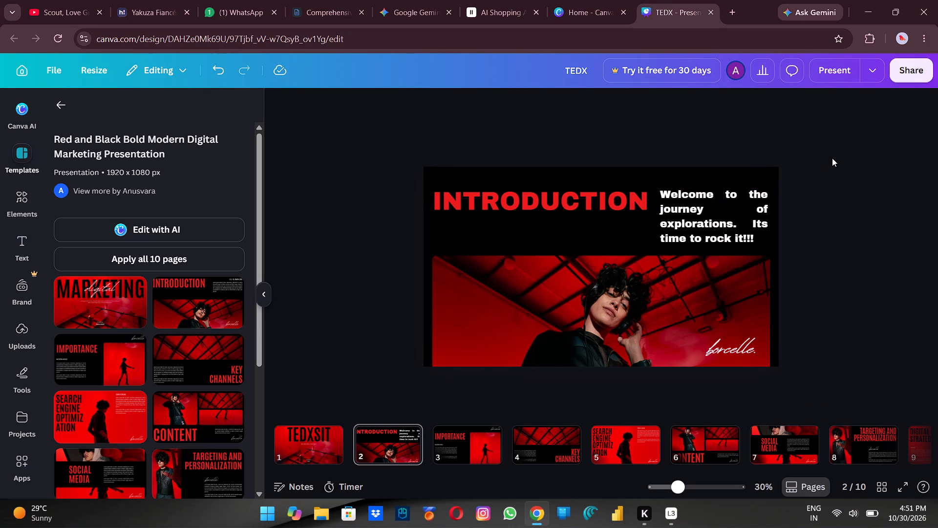
Go to slide 3, IMPORTANCE, and select its photo of the walking figure.
left_click(651, 336)
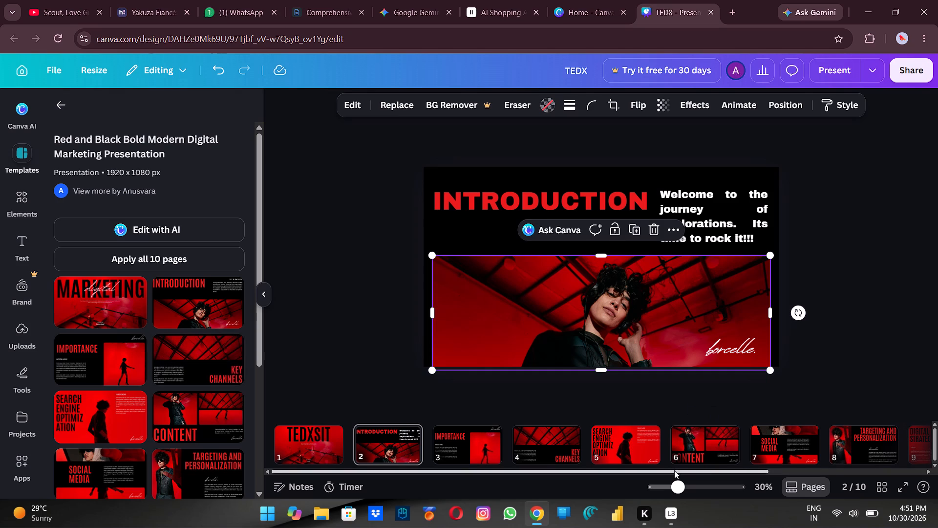
left_click_drag(674, 470, 852, 472)
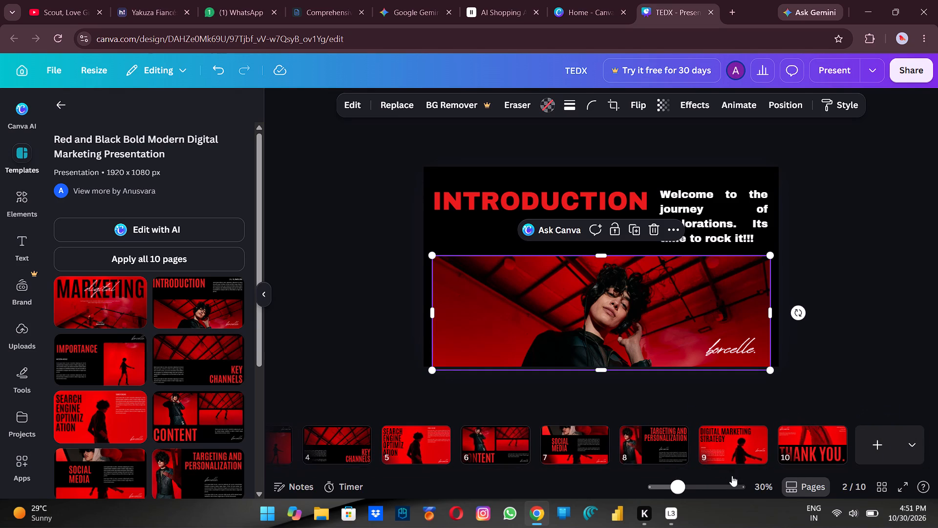
left_click_drag(732, 472, 430, 477)
left_click(464, 448)
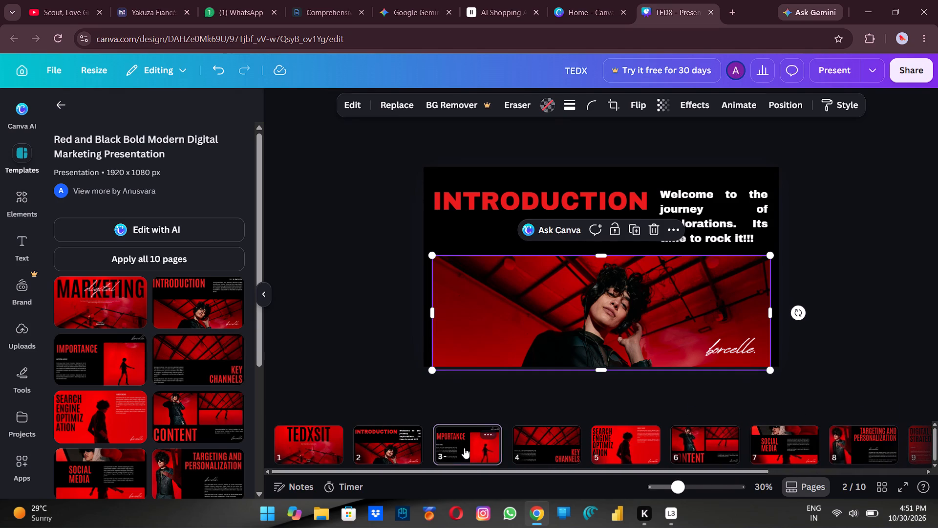
double_click(748, 294)
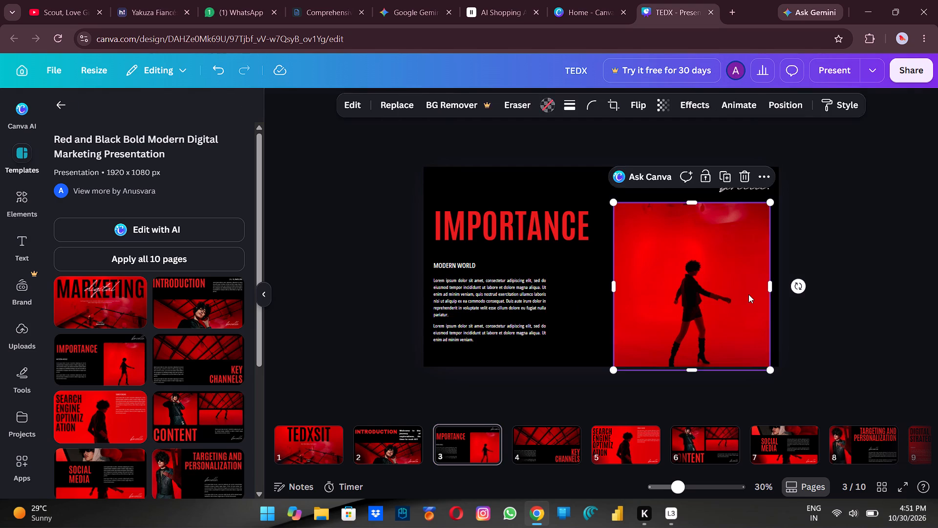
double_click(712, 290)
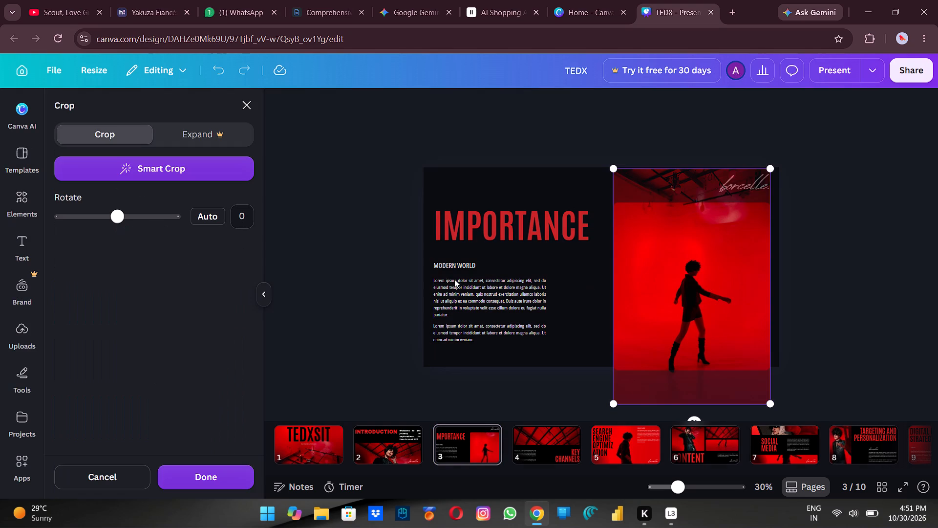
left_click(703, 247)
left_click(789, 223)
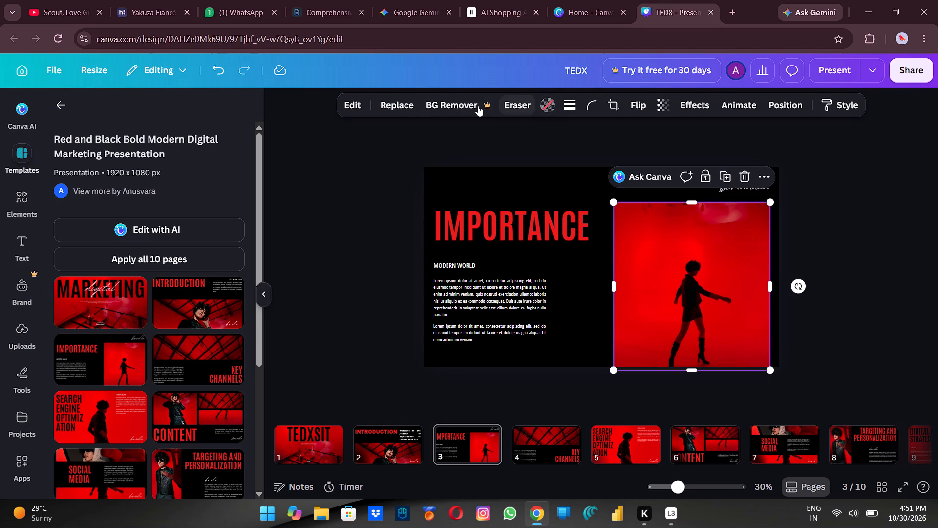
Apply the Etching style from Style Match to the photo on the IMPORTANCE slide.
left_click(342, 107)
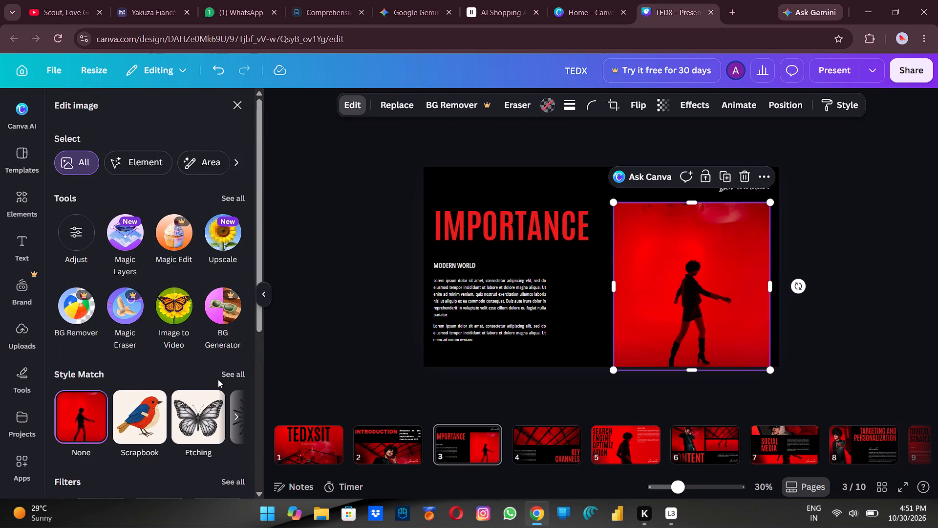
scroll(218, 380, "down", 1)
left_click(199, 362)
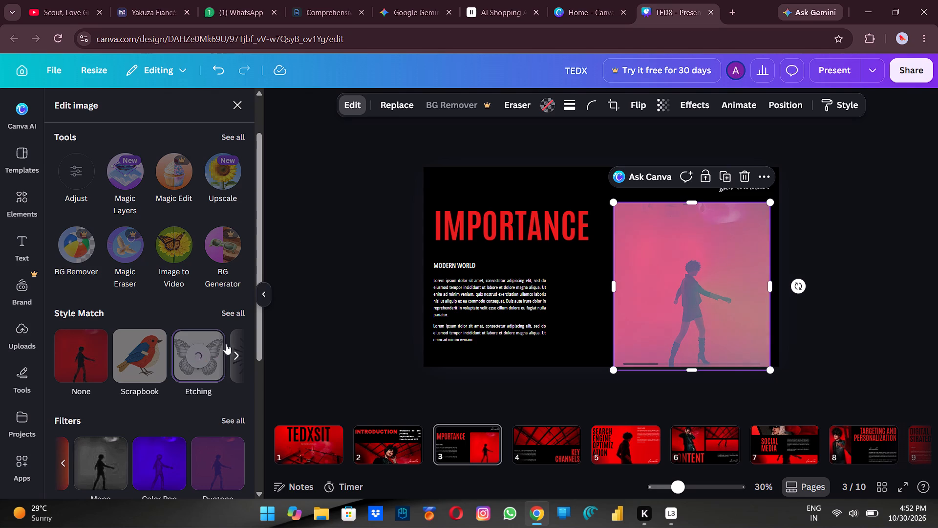
Look through the Style Match options available for the photo, including the full list of styles.
left_click(236, 352)
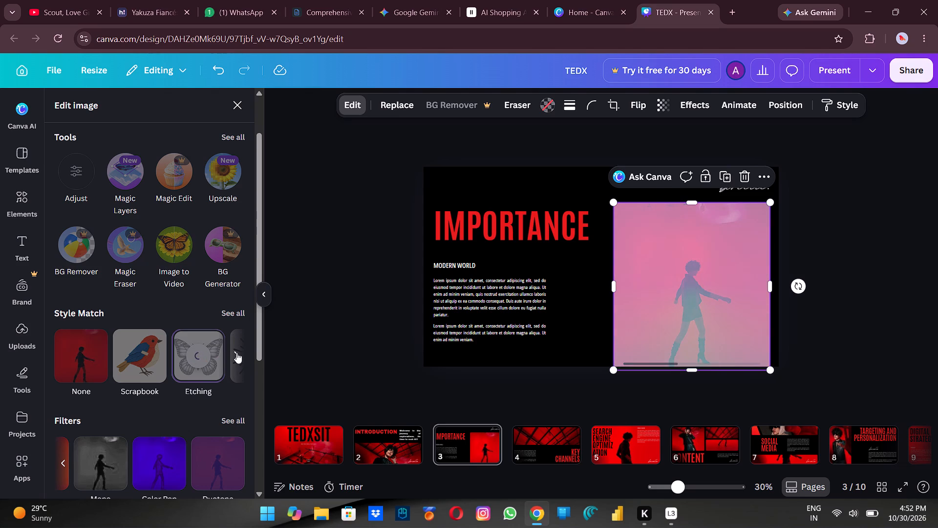
left_click(237, 314)
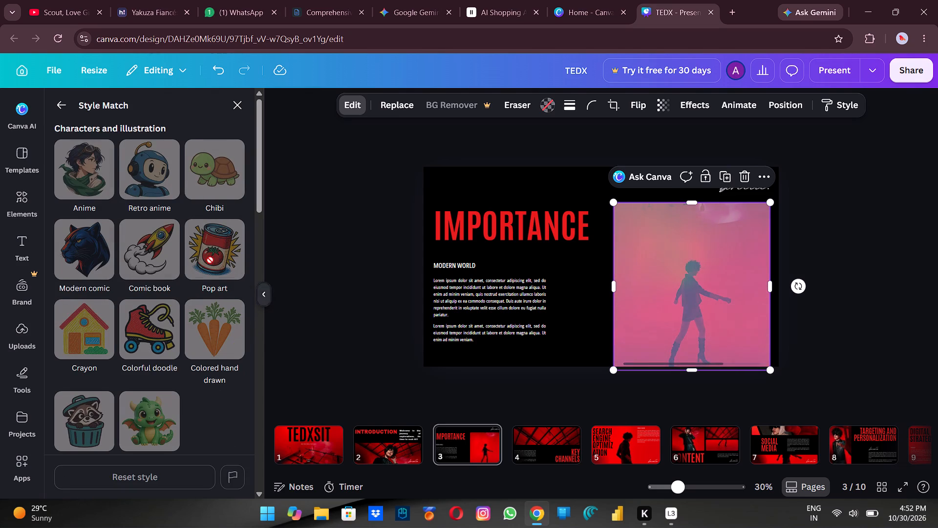
left_click(59, 104)
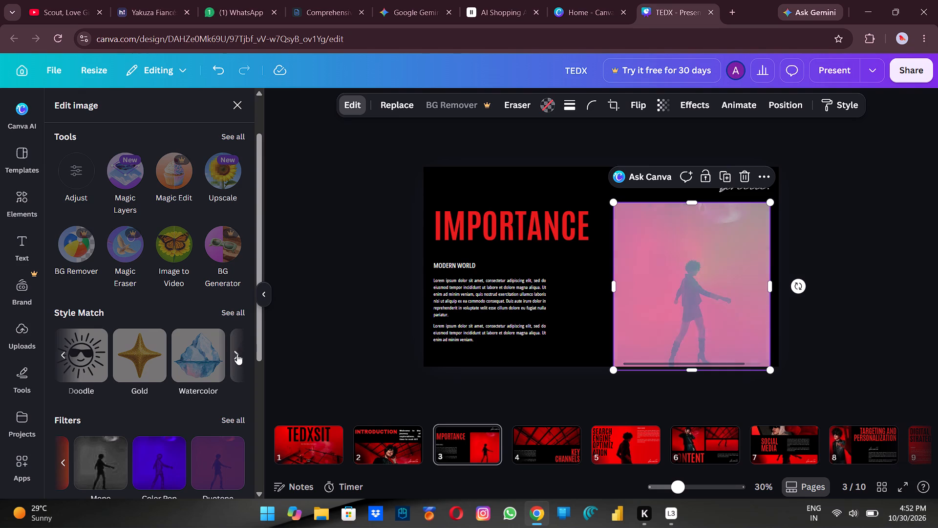
left_click(235, 356)
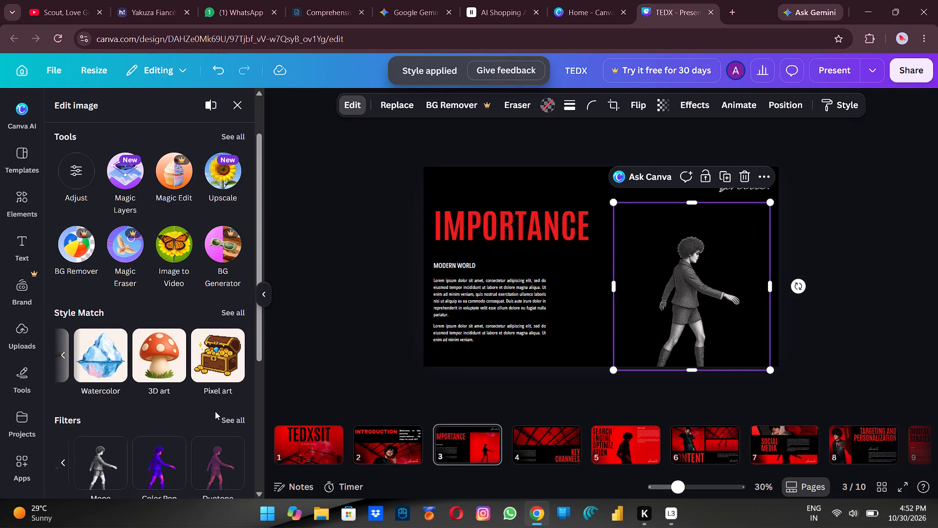
left_click(224, 311)
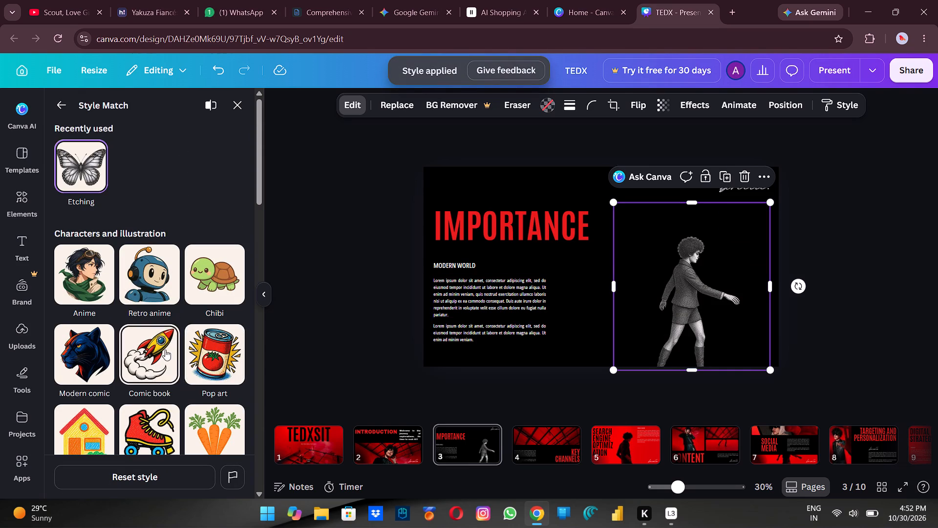
left_click(60, 111)
scroll(199, 303, "down", 2)
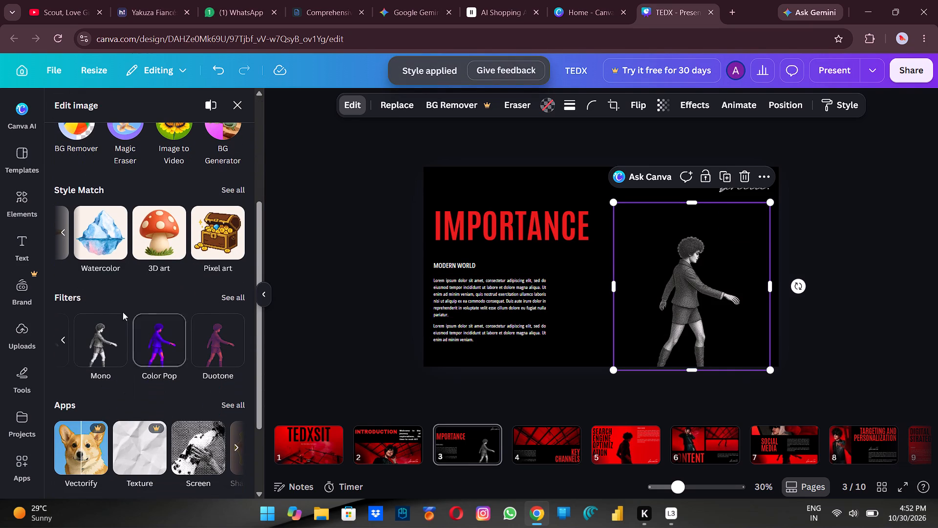
left_click(64, 235)
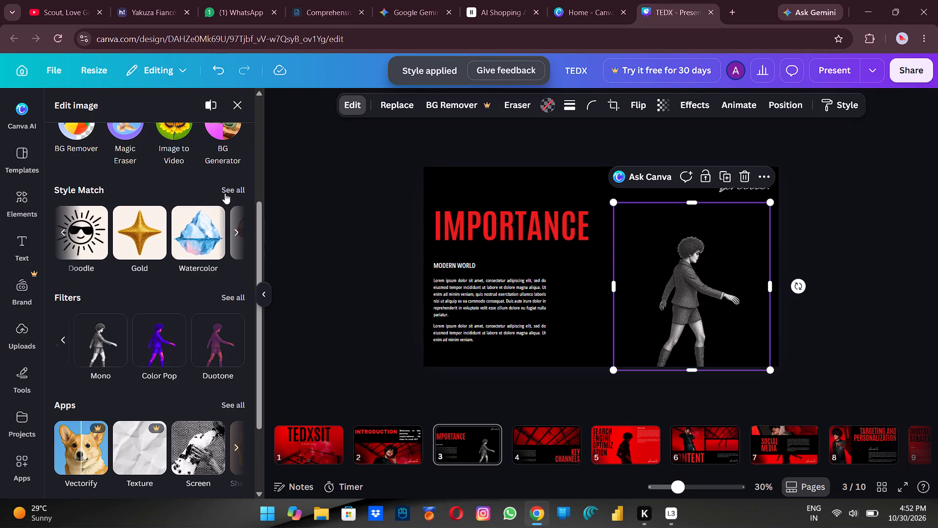
left_click(225, 190)
left_click(242, 111)
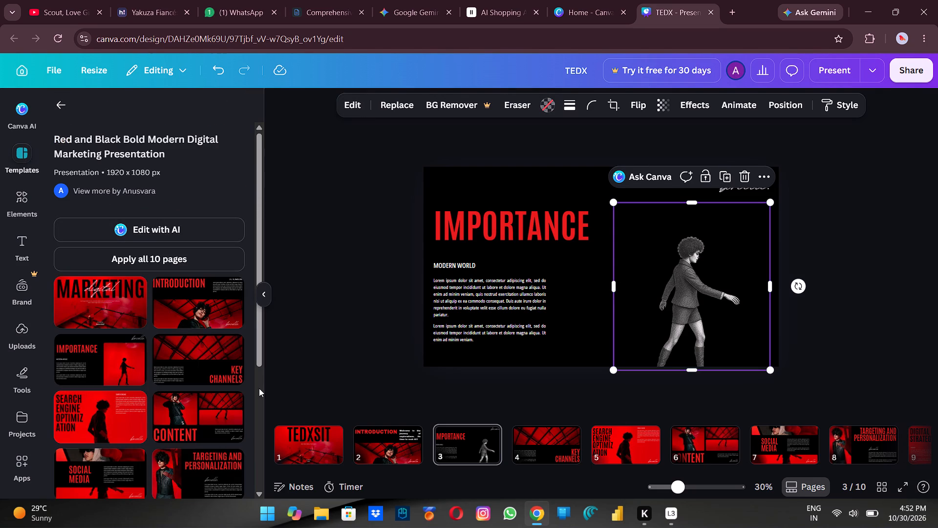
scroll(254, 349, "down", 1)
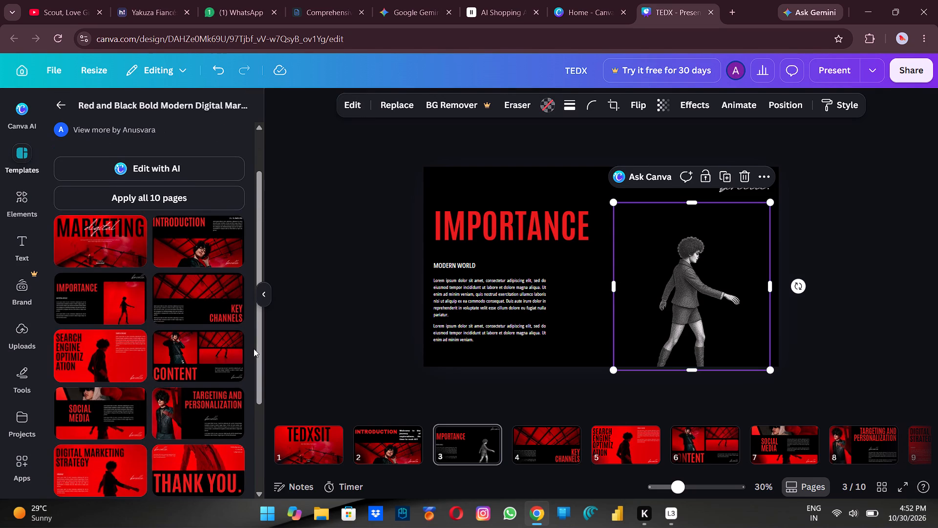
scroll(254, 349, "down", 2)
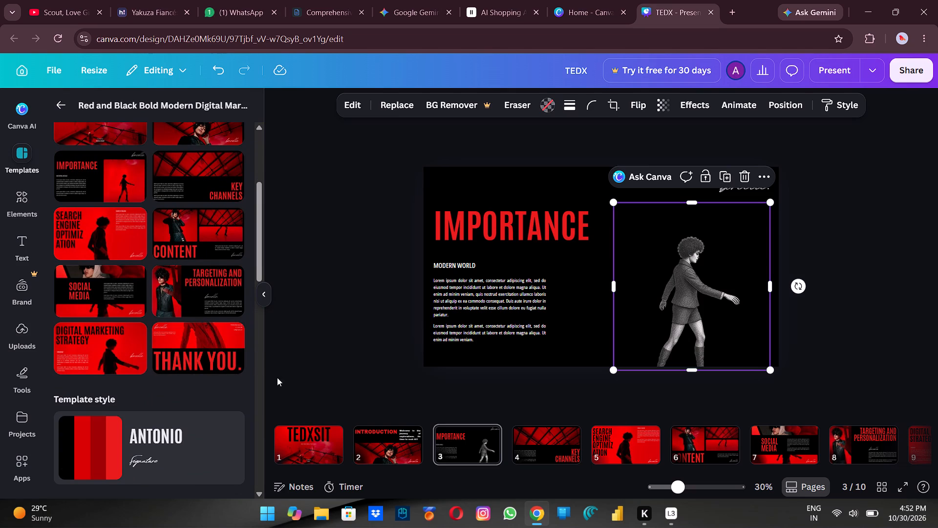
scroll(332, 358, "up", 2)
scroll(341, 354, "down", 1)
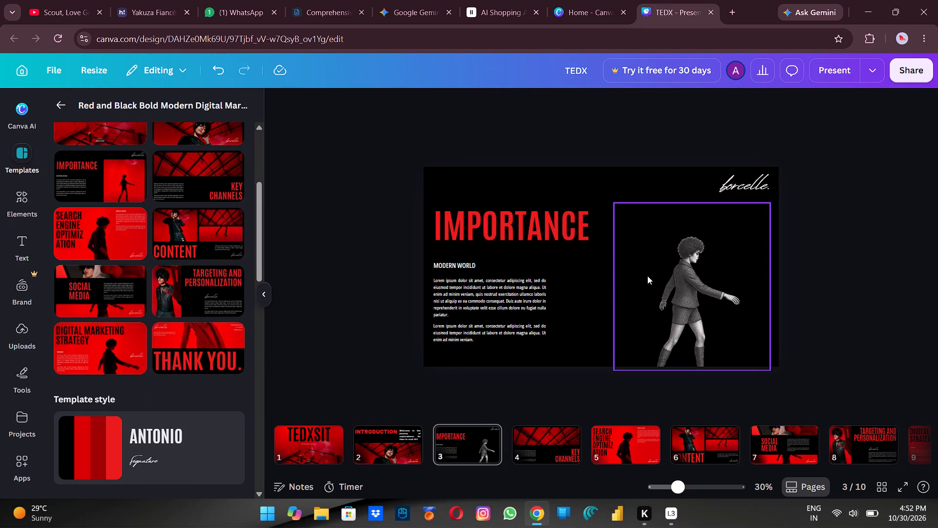
Apply the Scrapbook style from Style Match to the walking figure photo on the IMPORTANCE slide and deselect it.
left_click(699, 276)
scroll(136, 253, "up", 2)
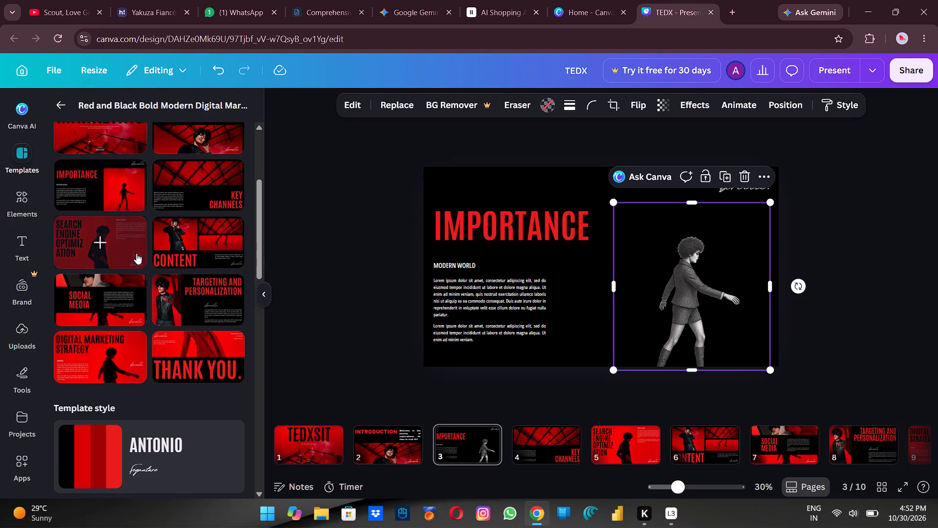
scroll(136, 253, "up", 6)
left_click(359, 104)
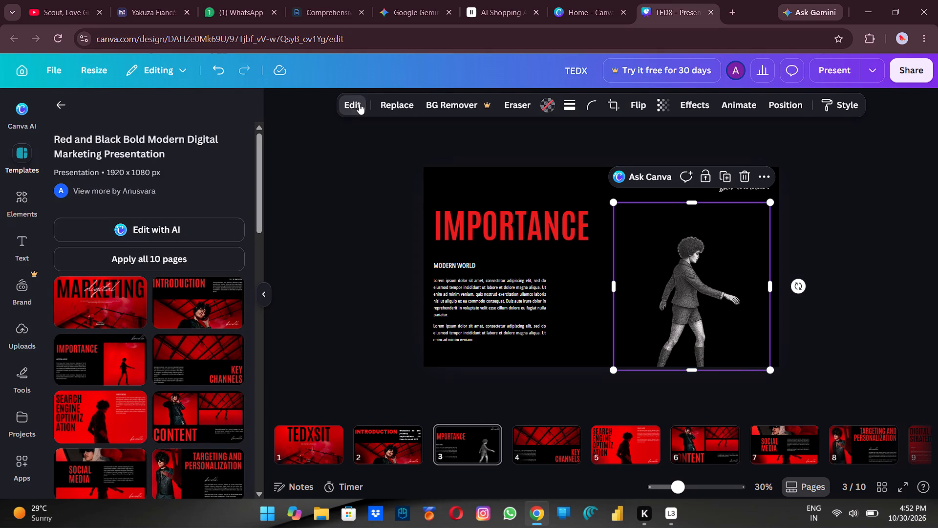
scroll(169, 355, "down", 1)
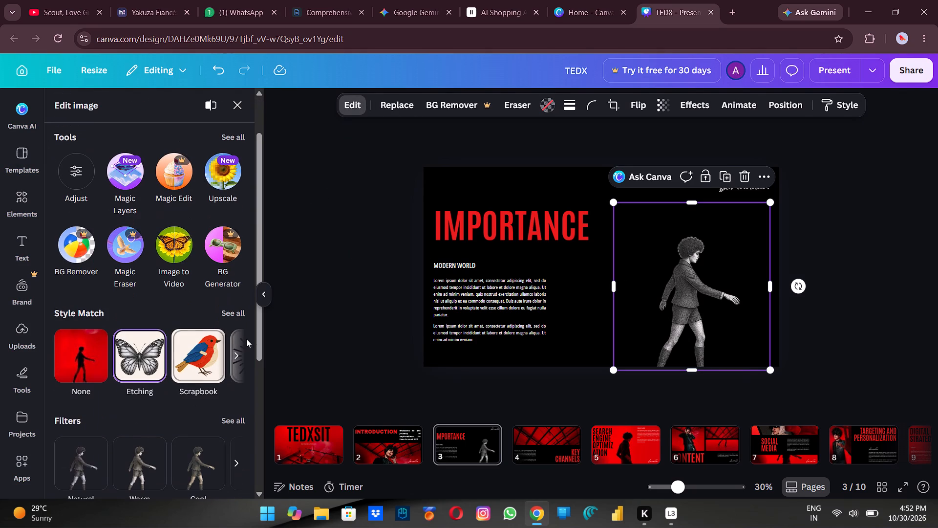
left_click(198, 354)
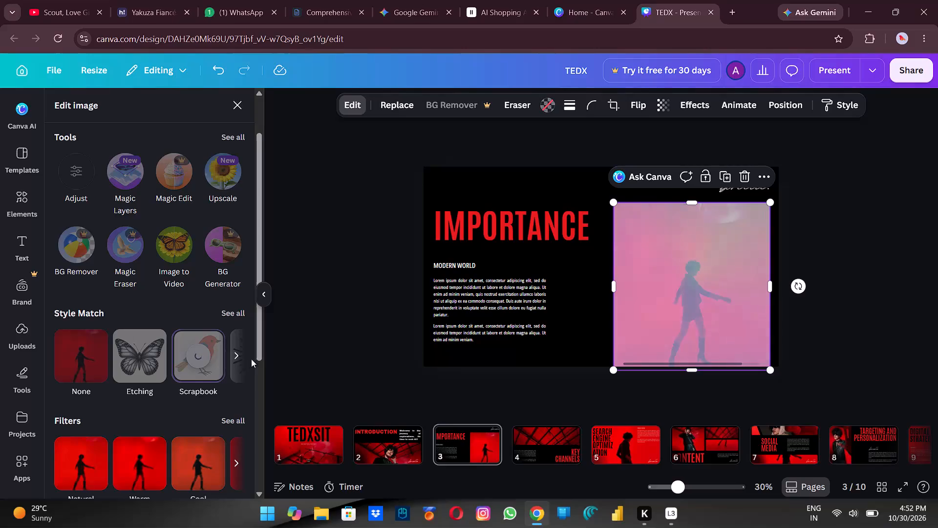
left_click_drag(260, 353, 263, 349)
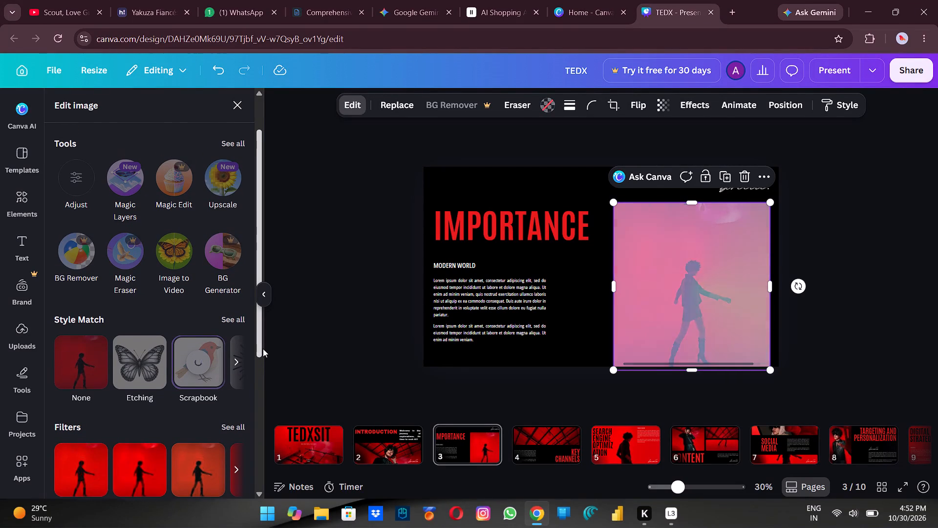
left_click_drag(263, 349, 263, 346)
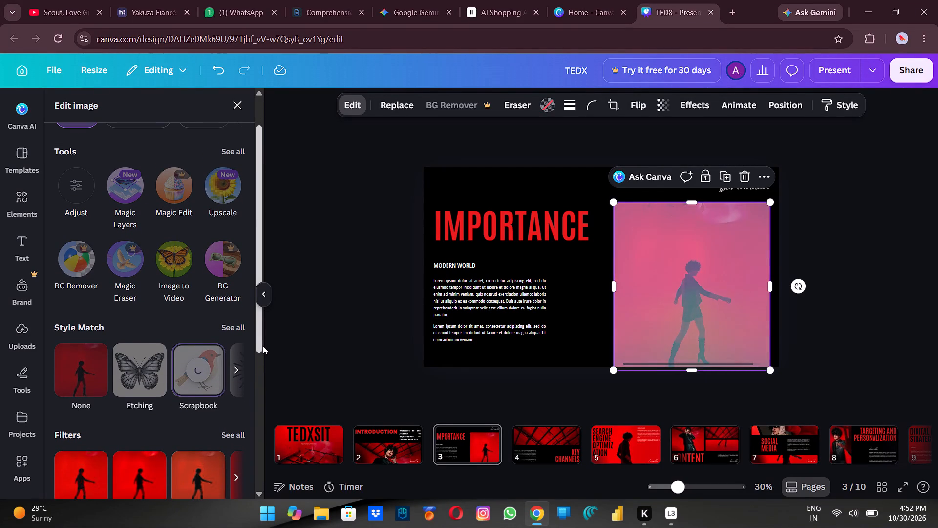
left_click(385, 318)
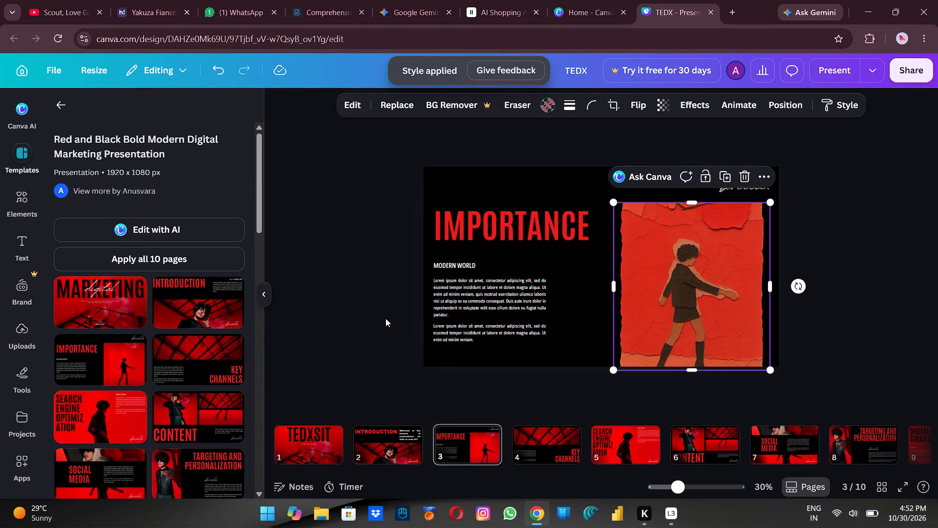
left_click(385, 318)
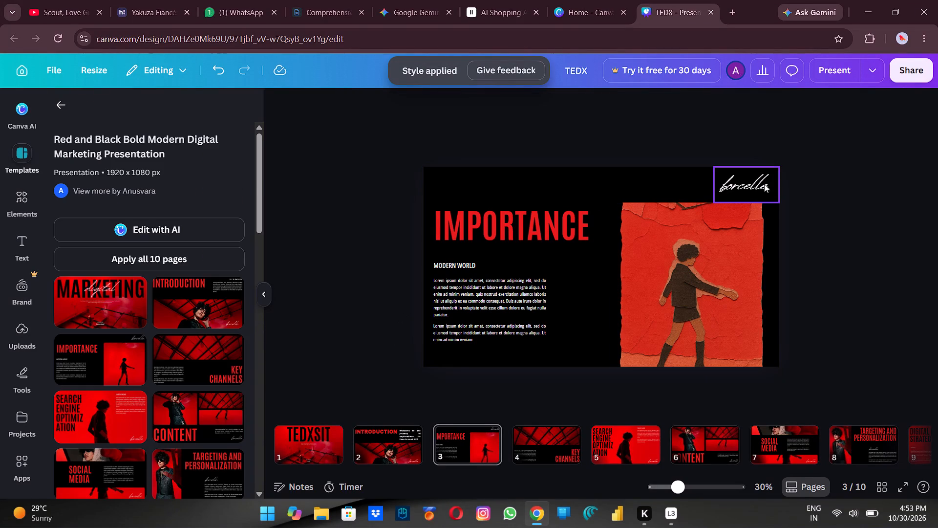
Replace the "borcelle." signature above the photo with "SWAG" and widen its text box so the word fits on one line.
double_click(762, 182)
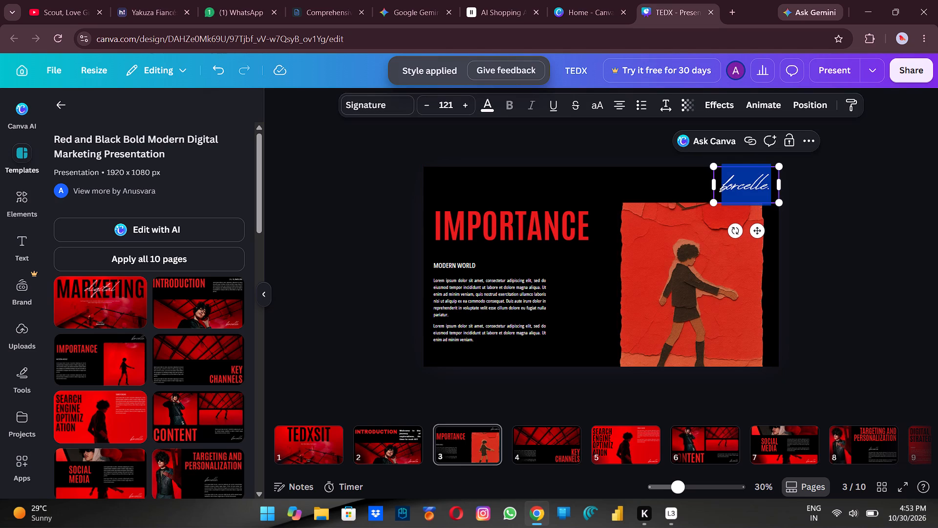
type("swag")
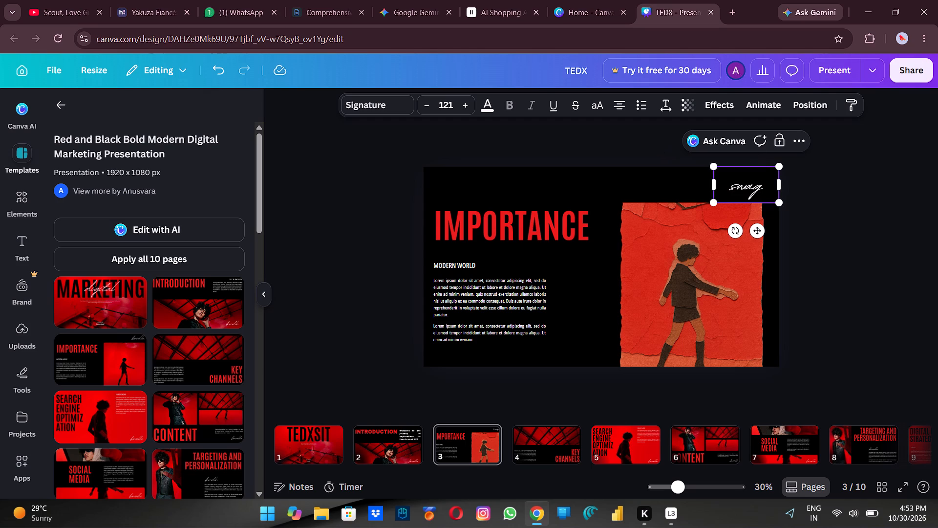
key("BackSpace")
key("BackSpace")
key("BackSpace")
key("BackSpace")
type("SWAG")
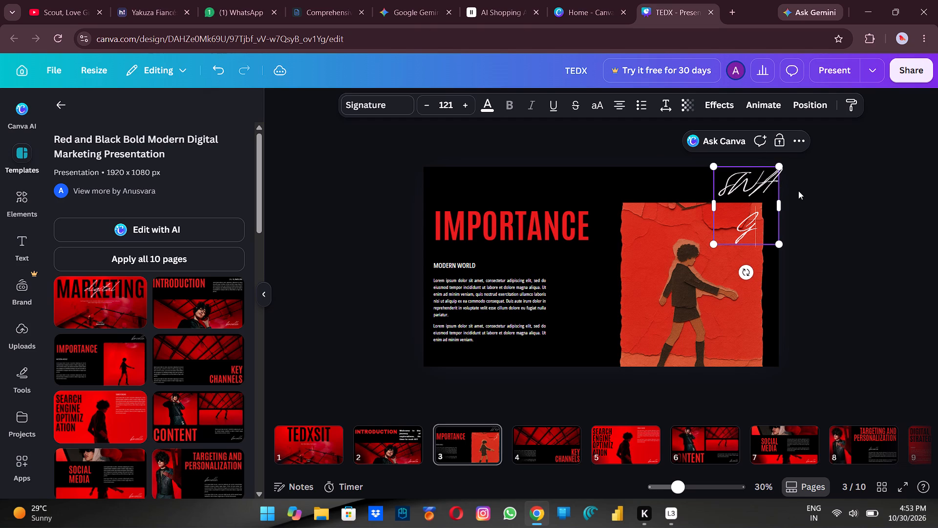
left_click_drag(710, 210, 670, 206)
left_click(821, 212)
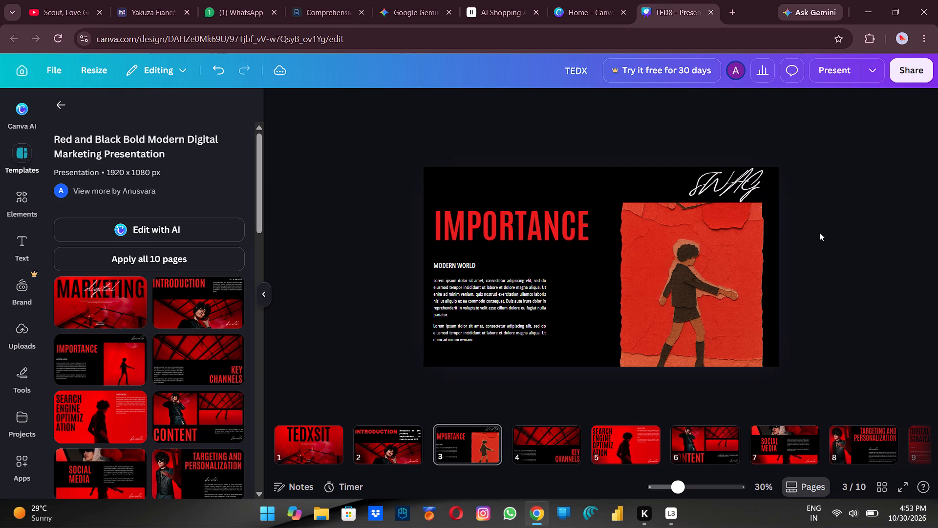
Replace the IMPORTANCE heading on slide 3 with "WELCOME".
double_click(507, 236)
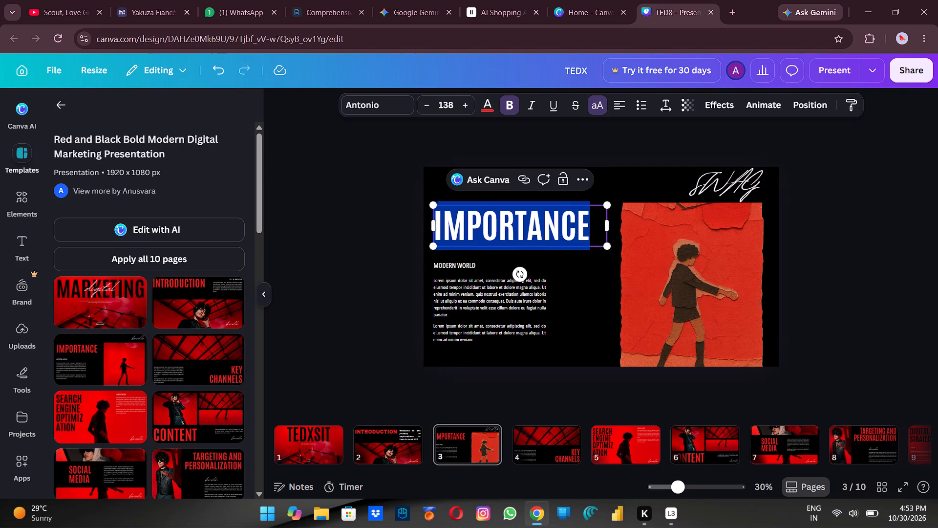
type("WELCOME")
Replace the large red heading on slide 3 with "THE IDEA".
double_click(526, 232)
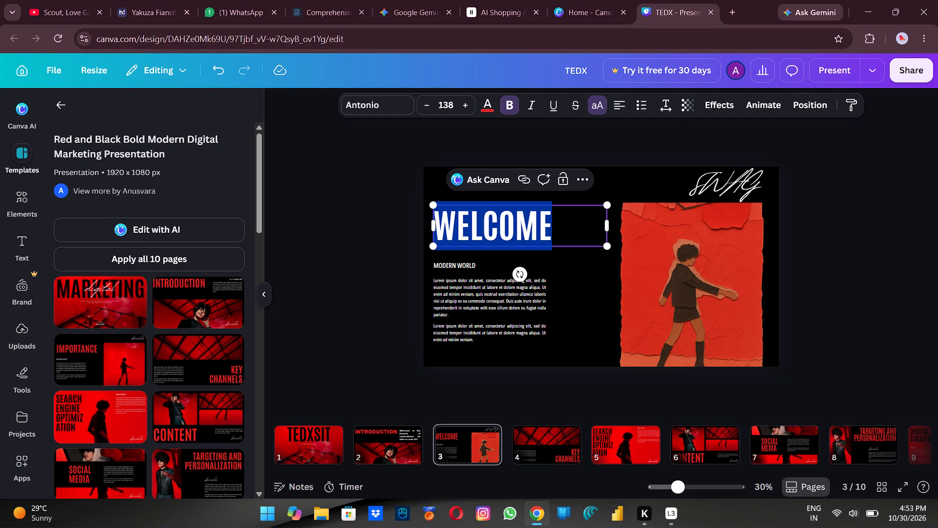
type("THE IDEA")
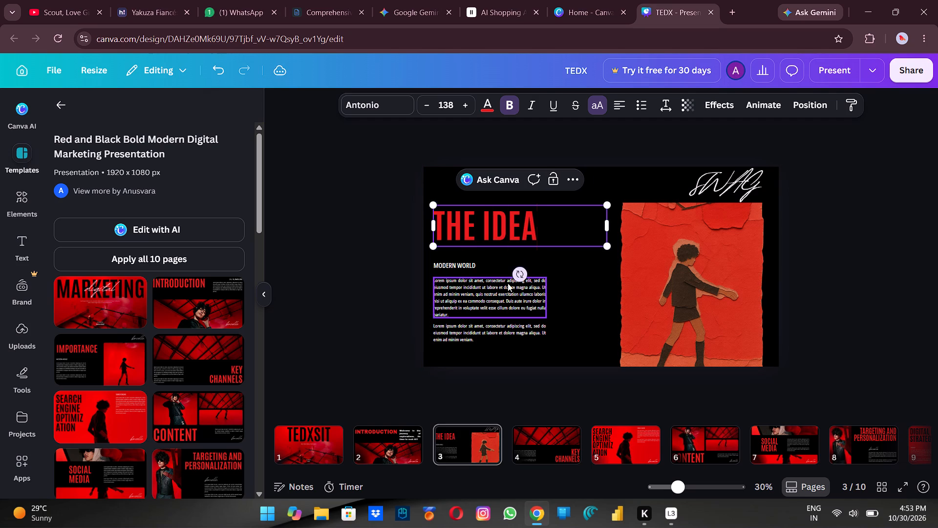
Delete the second, shorter lorem ipsum paragraph at the bottom of the slide's body text.
left_click(474, 286)
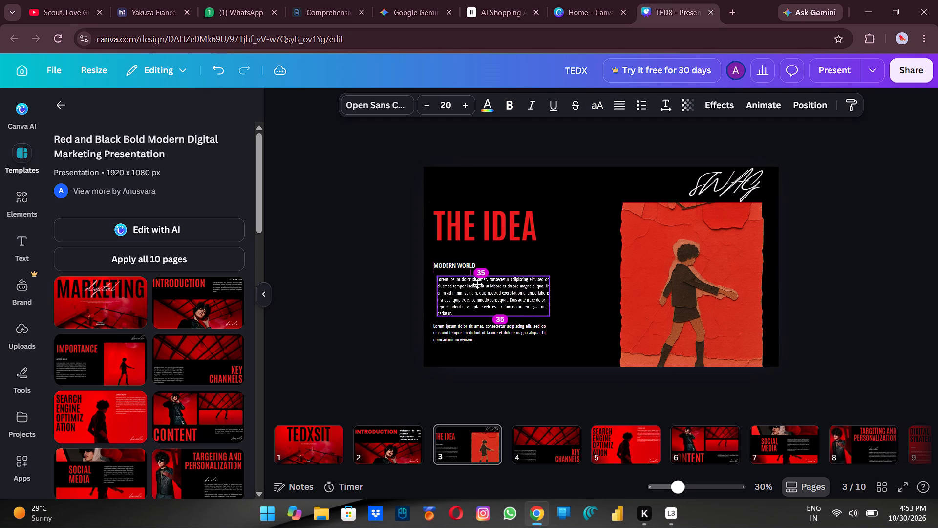
left_click(454, 264)
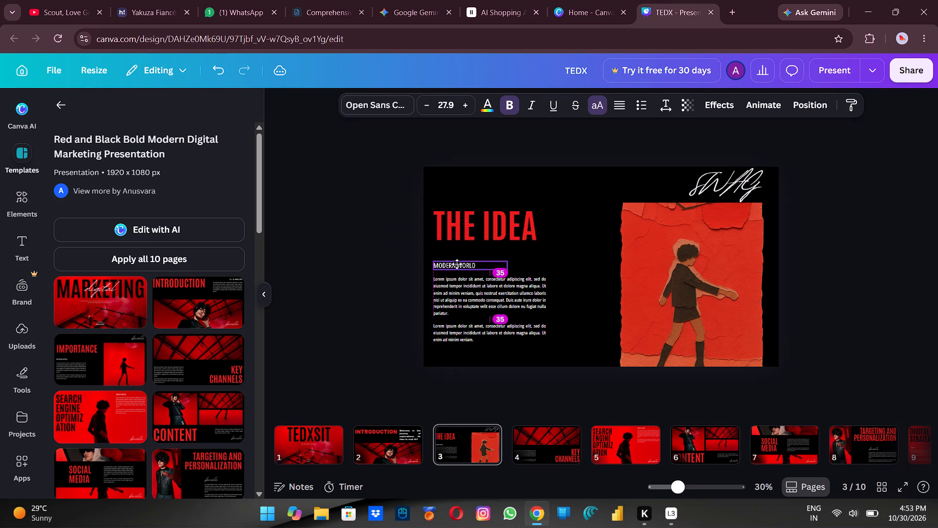
left_click(448, 337)
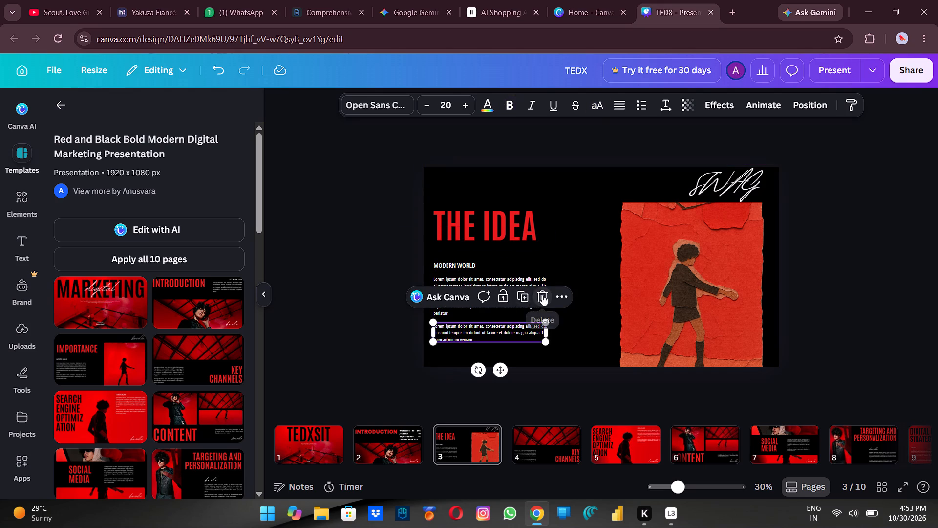
left_click(542, 295)
Open the remaining lorem ipsum paragraph under MODERN WORLD for editing with all of its text selected.
left_click(472, 298)
left_click(472, 302)
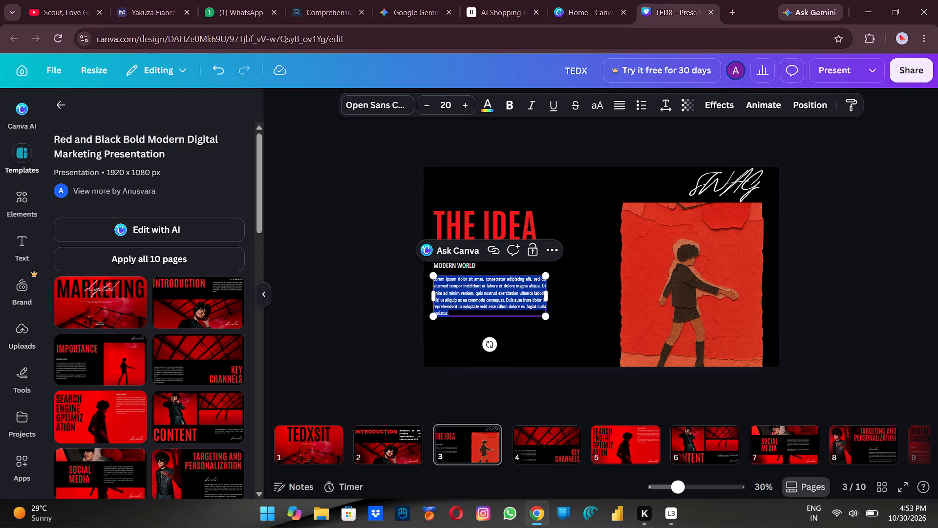
left_click(472, 267)
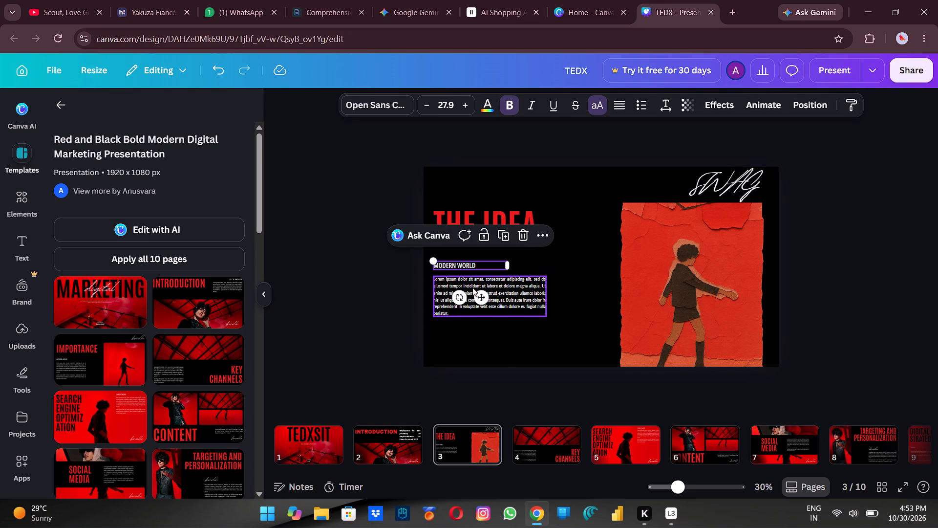
double_click(465, 313)
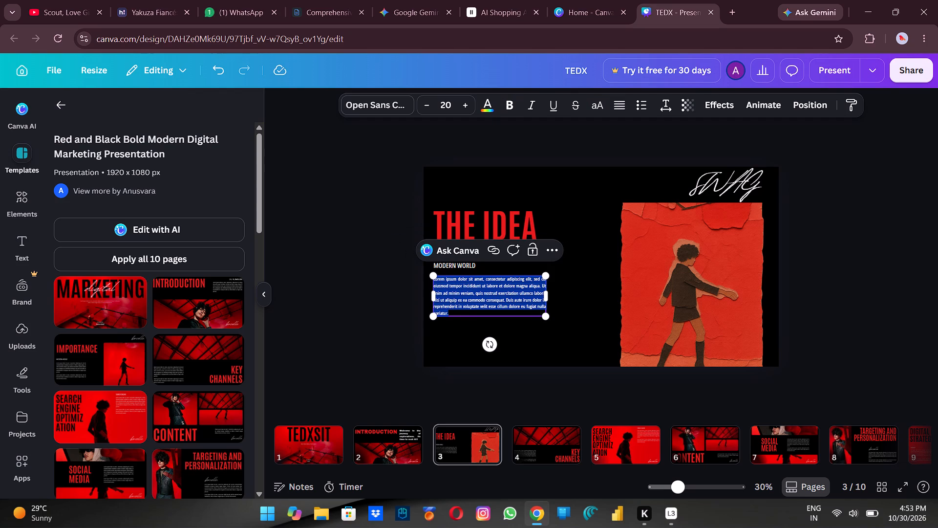
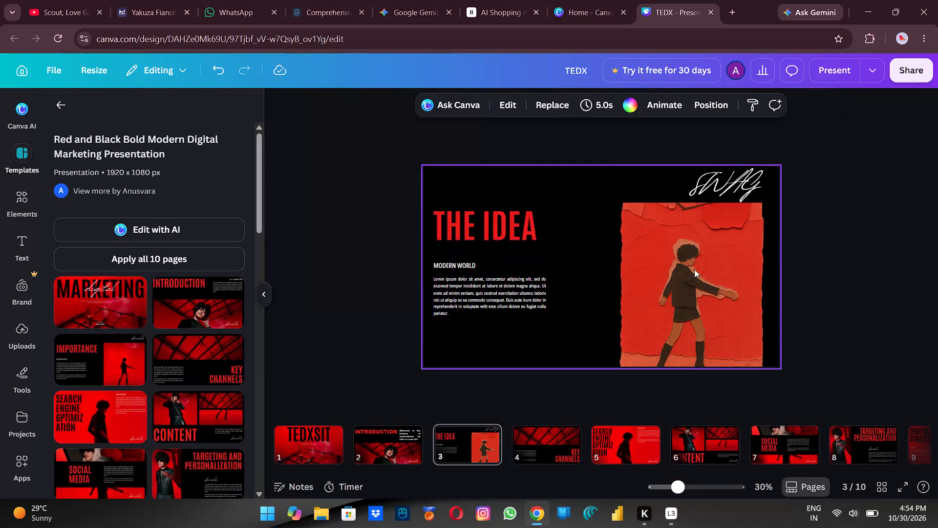
Nudge the lorem ipsum paragraph on slide 3 slightly down and to the right below MODERN WORLD.
left_click(694, 269)
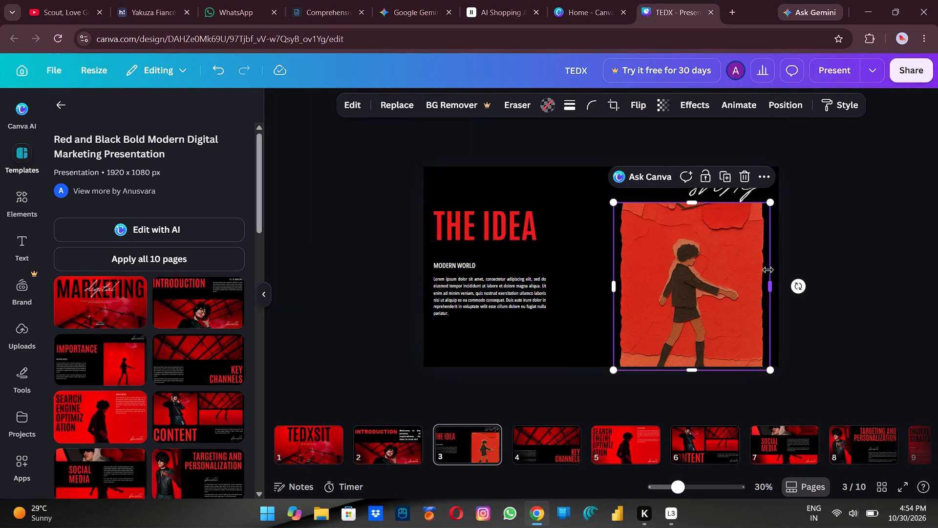
left_click(575, 229)
left_click_drag(525, 297, 533, 307)
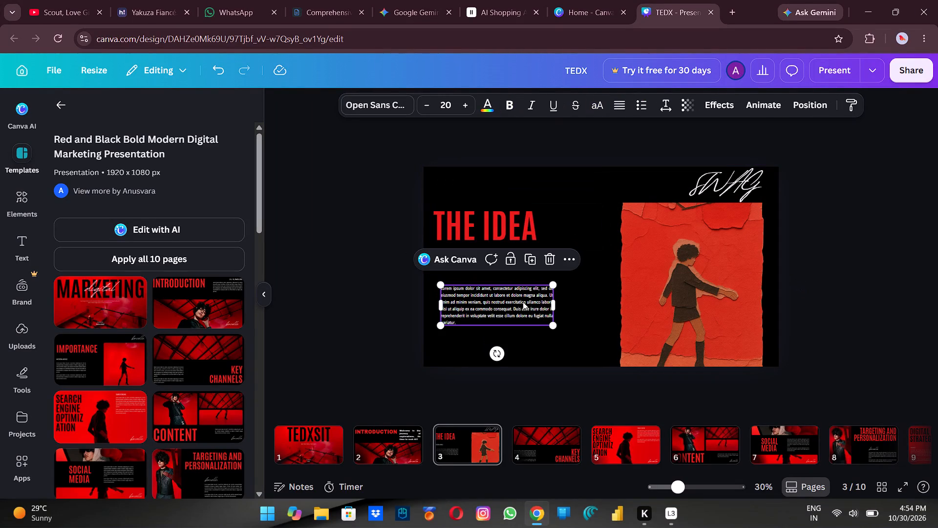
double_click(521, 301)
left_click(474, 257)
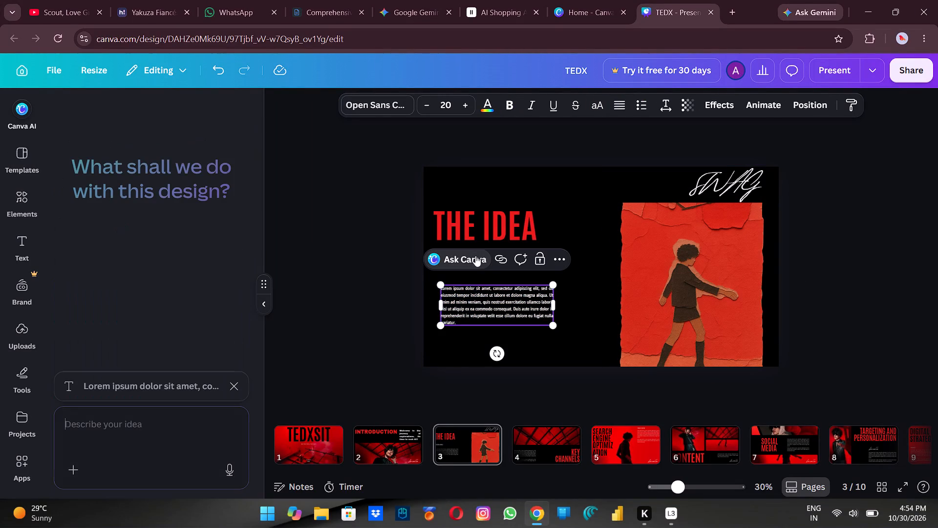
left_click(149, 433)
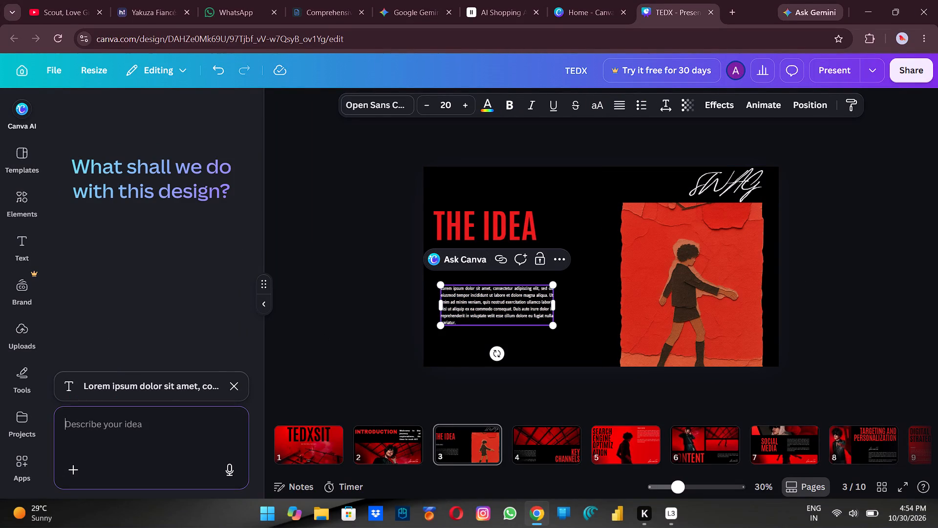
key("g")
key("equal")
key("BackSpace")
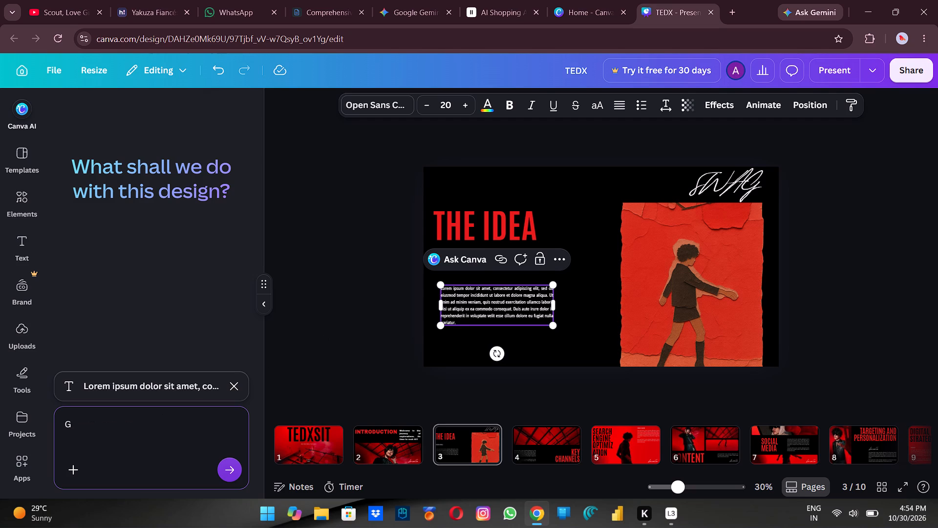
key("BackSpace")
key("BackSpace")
Replace the lorem ipsum paragraph with "OUR MAIN GOAL IS TO PROVIDE A STAGE FOR POWERFUL VOICES TO SHOWCASE AND PROVE THEIR POINT WITHOUT ANY LIMITATIONS.".
triple_click(461, 322)
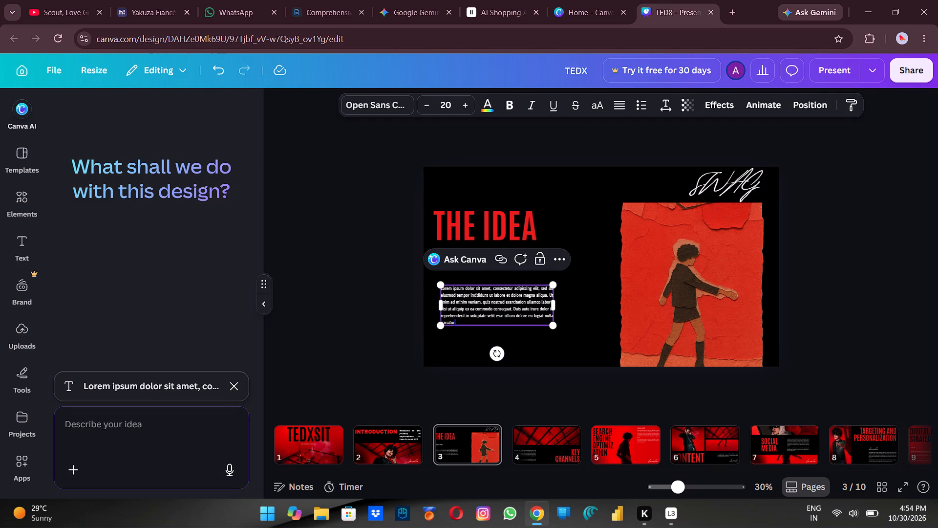
left_click(461, 322)
type("OUR MAIN GOAL IS TO PROVIDE A")
key("space")
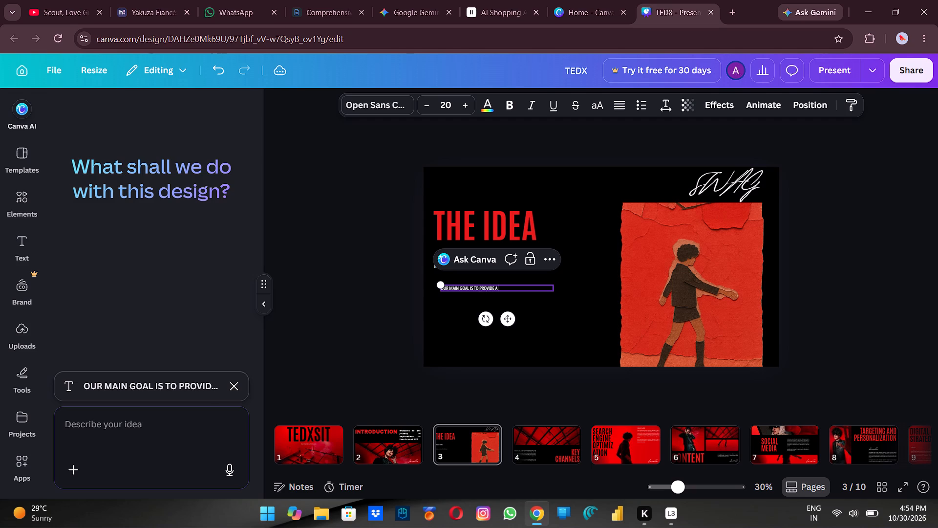
type("STAGE FOR POWER")
key("space")
key("BackSpace")
type("FUL VOICES")
key("space")
type("TO SHOWCASE AND")
key("space")
type("PROVE THEIR POINT WITHOUT ANY LI")
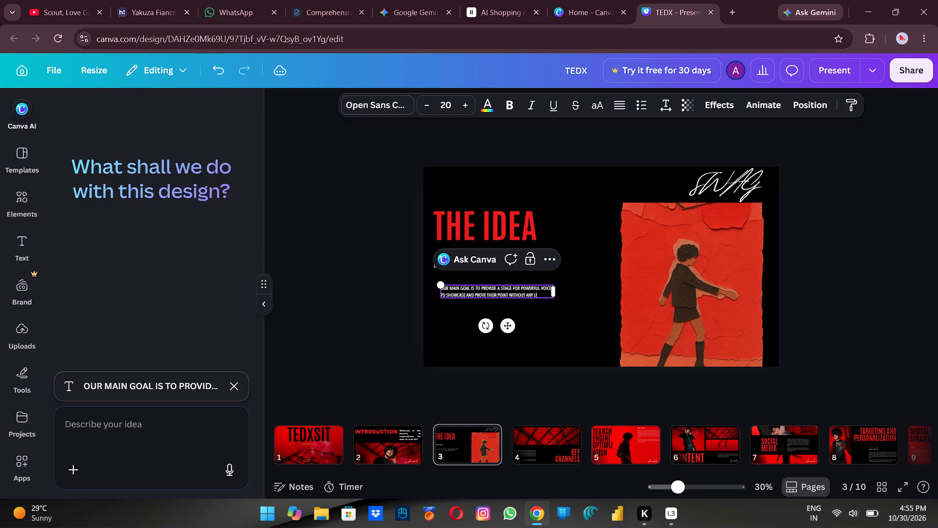
type("MITATIONS")
type(".")
key("space")
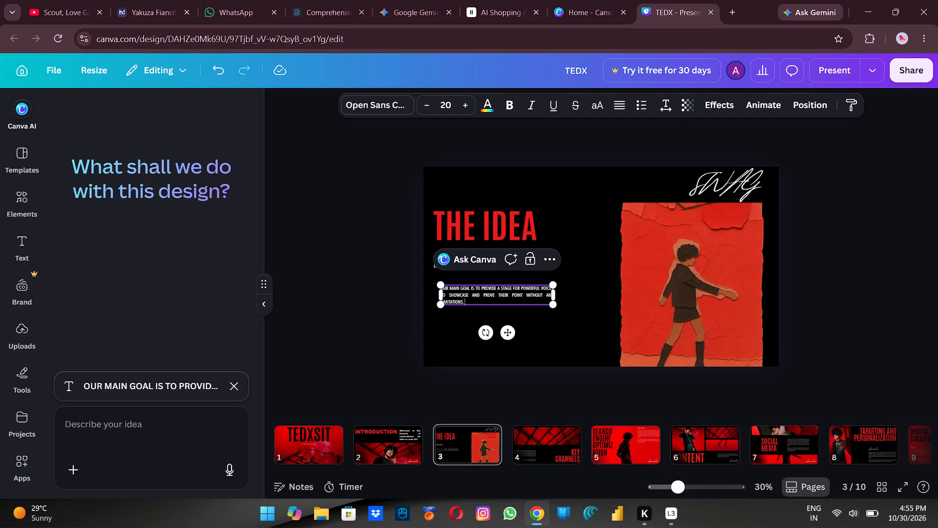
key("BackSpace")
key("BackSpace")
Add the closing sentence "THIS IS WHAT TEDX IS." to the end of the body paragraph on slide 3.
type("THIS IS WHAT TEDX IX")
key("BackSpace")
type("S.")
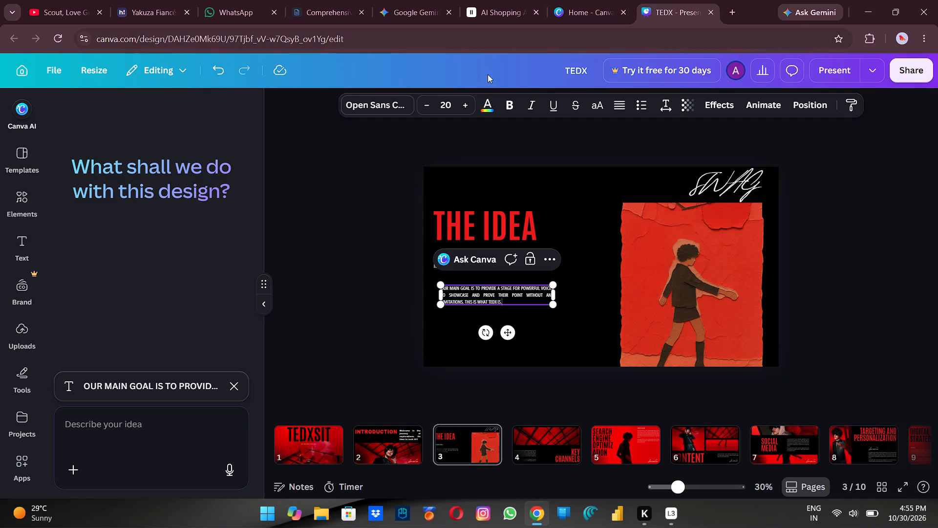
Increase the body paragraph's font size on slide 3 to 27.
triple_click(469, 105)
triple_click(469, 105)
left_click(468, 106)
Try the Horizon and Agrandir fonts on slide 3's body paragraph, and settle on Etna Sans Serif.
left_click(389, 105)
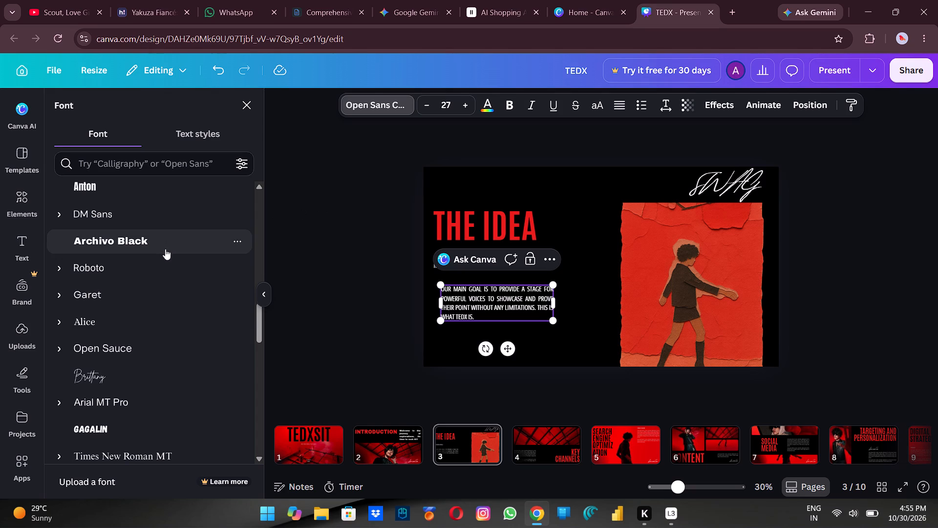
scroll(165, 249, "down", 6)
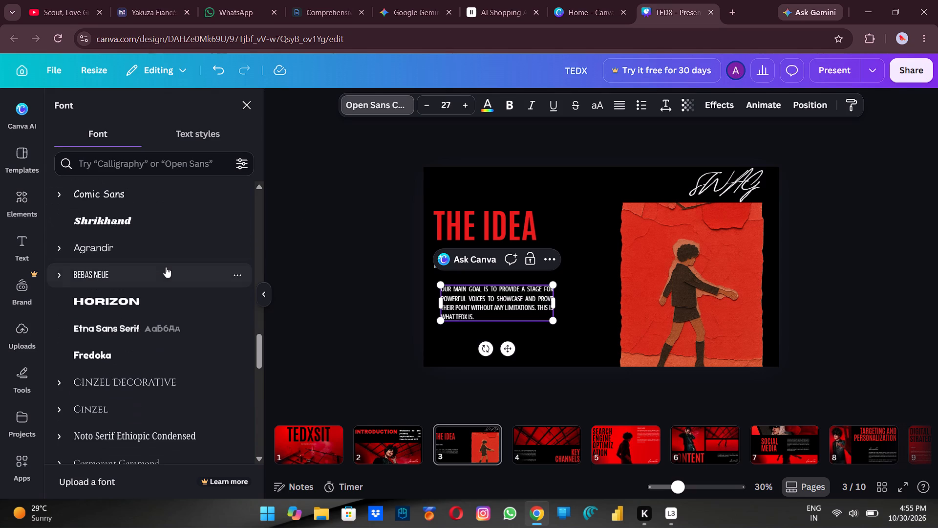
left_click(160, 294)
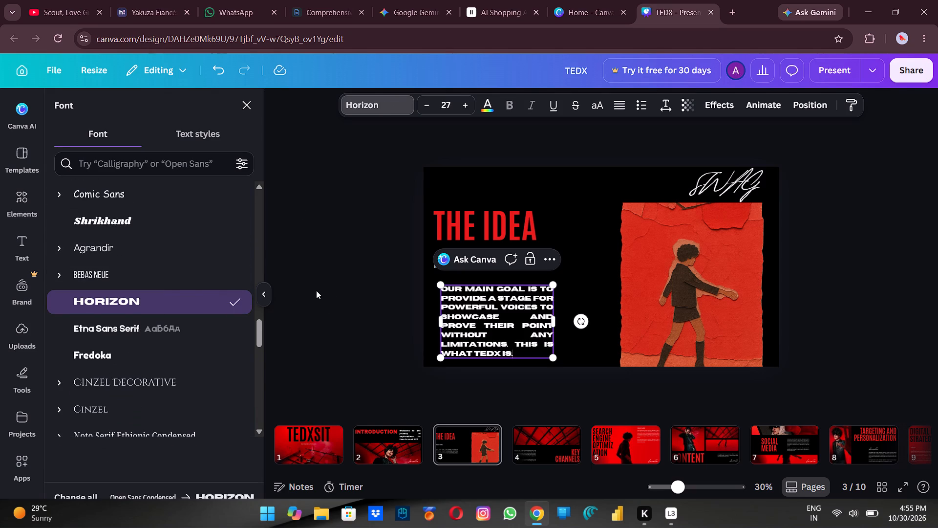
left_click(170, 258)
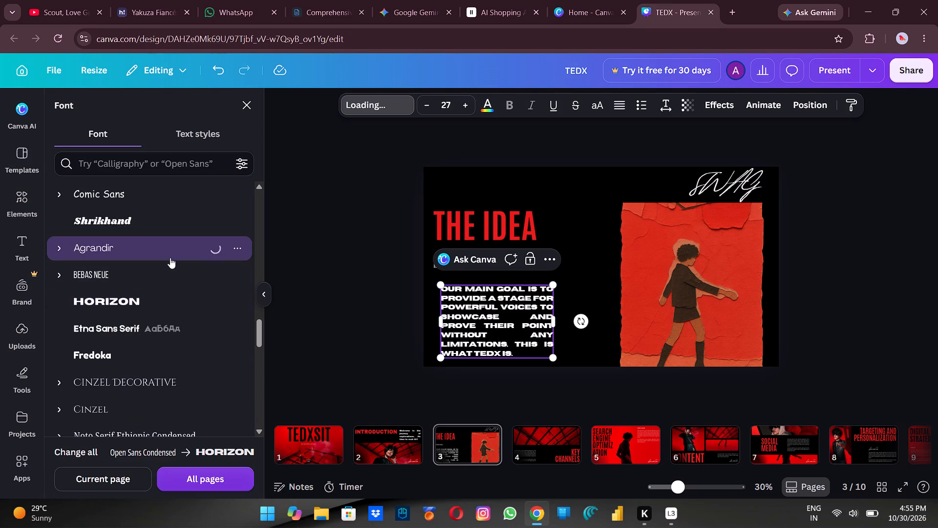
scroll(170, 258, "down", 2)
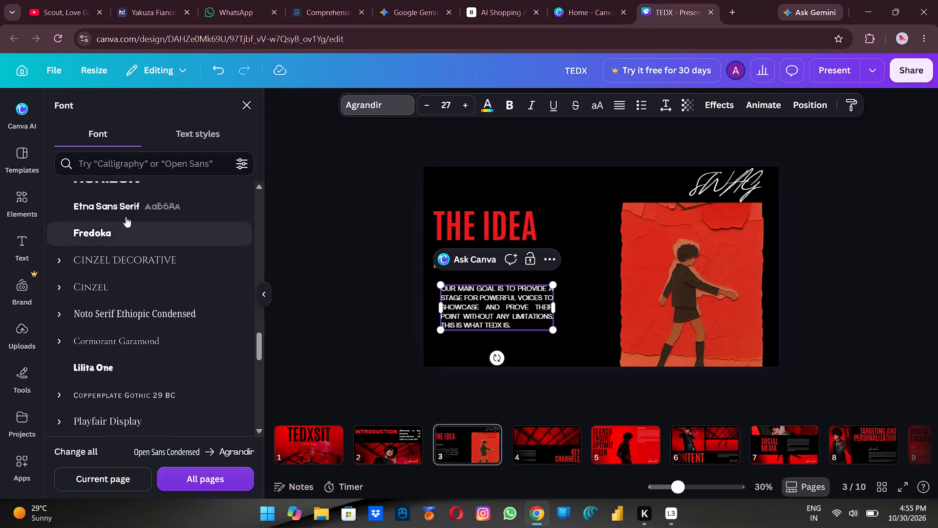
left_click(112, 211)
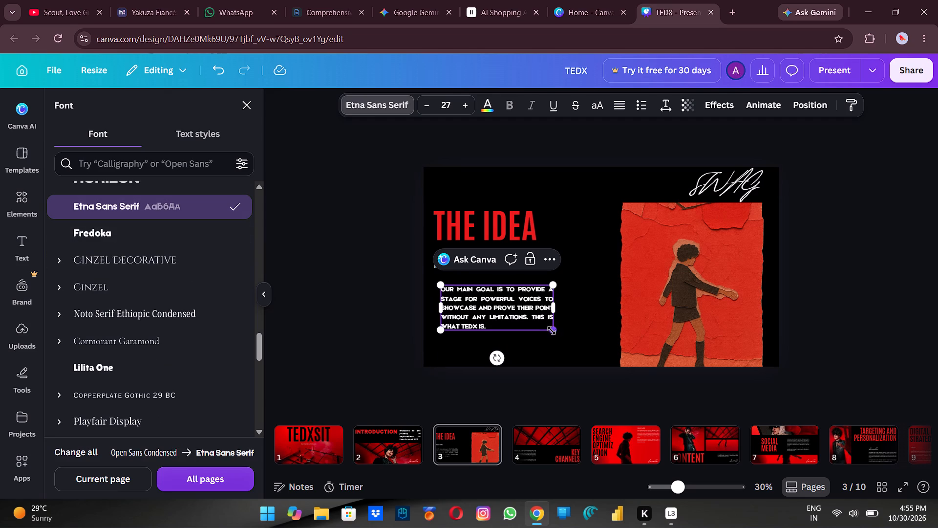
Enlarge the body paragraph on slide 3 to a font size of about 40.6 by scaling its text box.
left_click_drag(552, 330, 597, 383)
left_click_drag(530, 315, 523, 303)
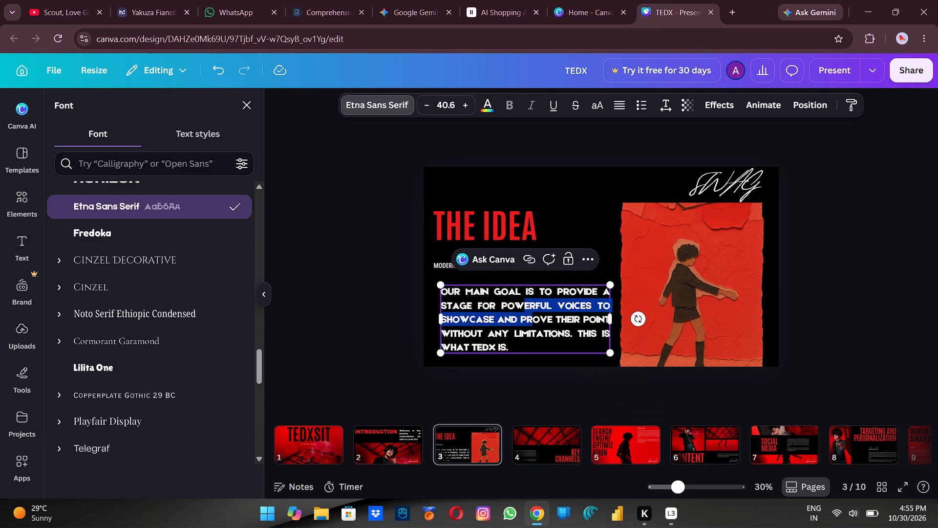
left_click(301, 283)
left_click(319, 289)
Move the enlarged paragraph up to sit directly below MODERN WORLD, roughly in line with the heading's left edge.
left_click_drag(492, 308, 488, 301)
left_click_drag(474, 308, 475, 300)
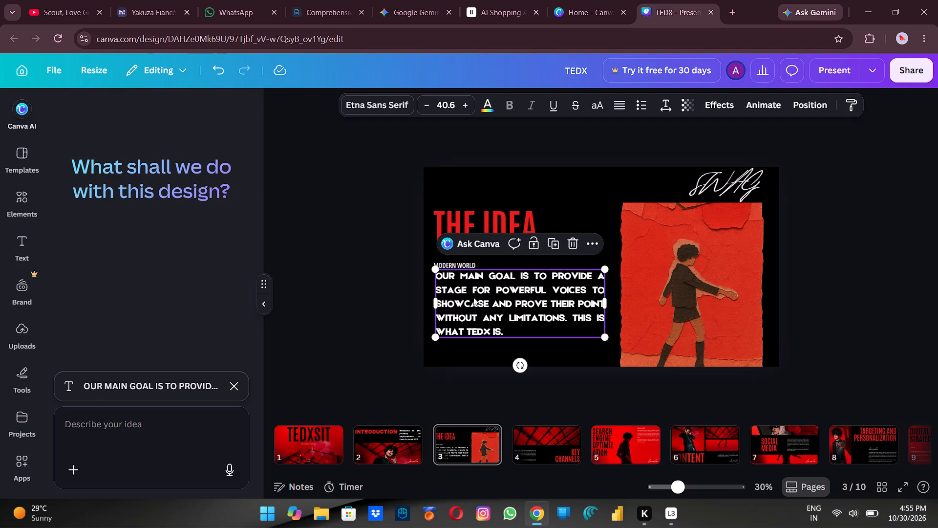
Delete the MODERN WORLD subheading from slide 3.
left_click(452, 263)
left_click(518, 237)
Shift THE IDEA heading slightly down, closer to the body paragraph.
left_click_drag(516, 228, 516, 230)
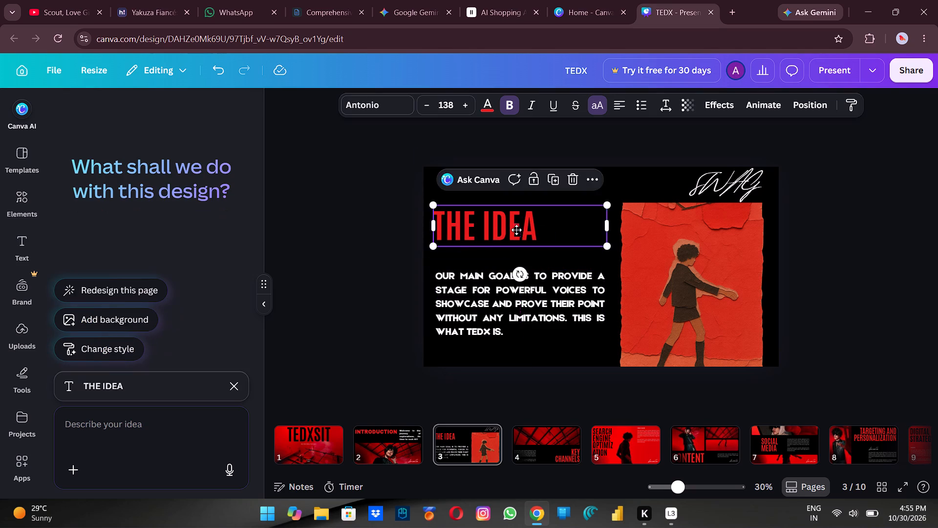
left_click_drag(516, 230, 516, 232)
left_click(813, 239)
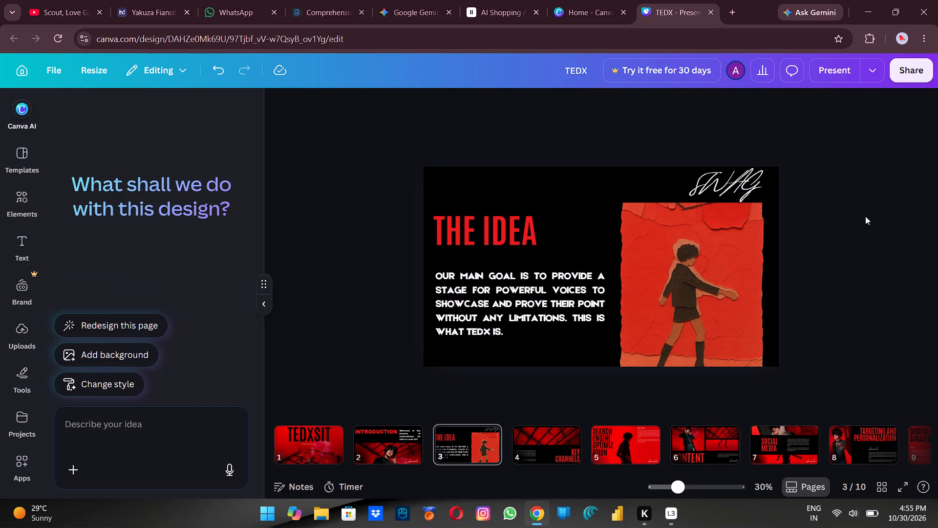
On slide 4, change the heading KEY CHANNELS to "KEY BENEFITS".
left_click(568, 433)
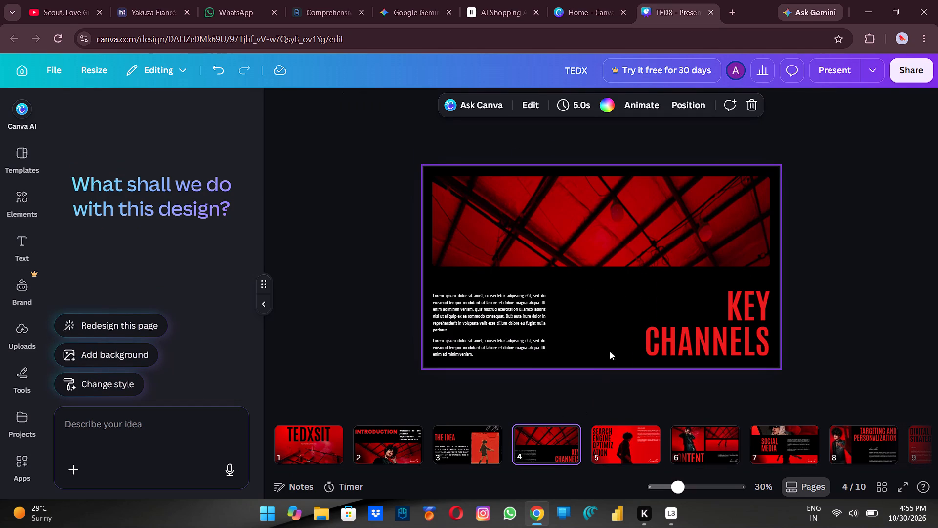
left_click(719, 307)
left_click(725, 323)
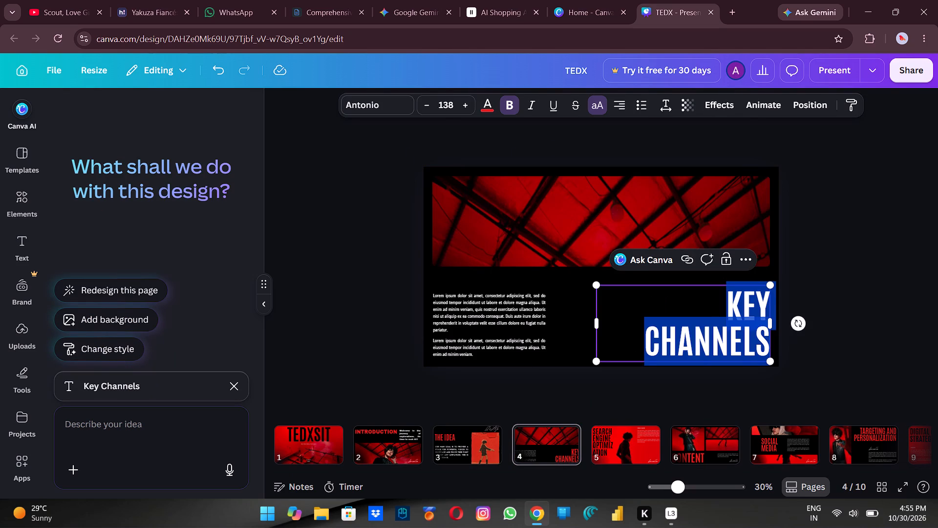
left_click(710, 344)
left_click(765, 341)
key("BackSpace")
key("BackSpace")
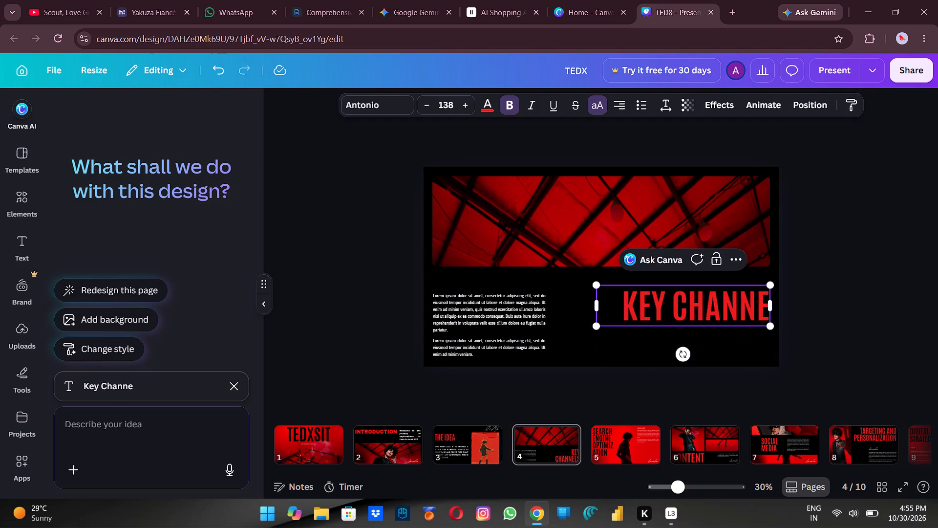
key("BackSpace")
key("BackSpace")
key("BackSpace")
key("BackSpace")
key("BackSpace")
key("BackSpace")
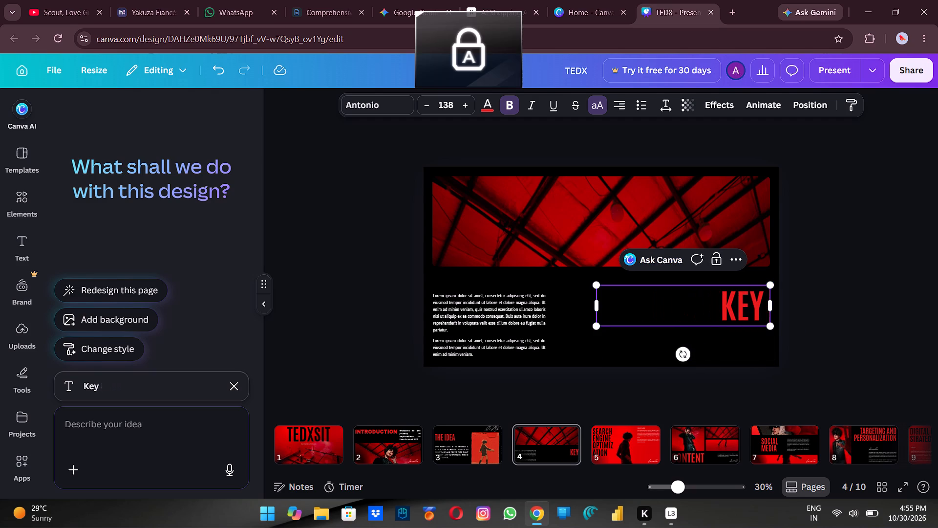
type("BENEFITS")
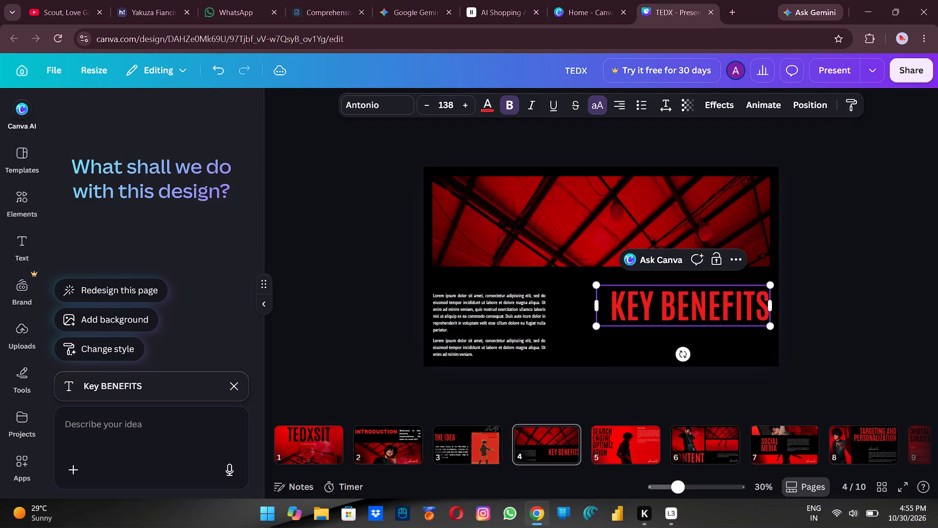
Add a blank page at the end of the presentation, after the THANK YOU slide.
left_click(527, 320)
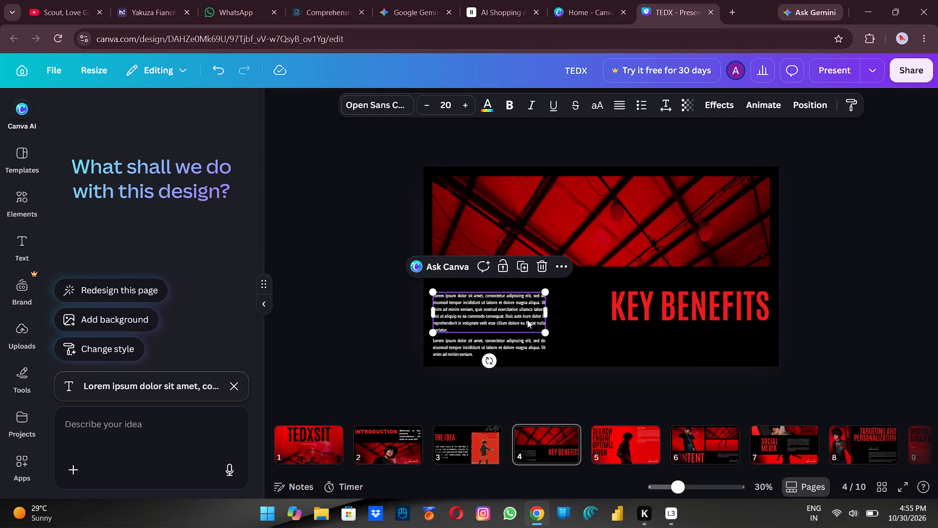
left_click_drag(693, 470, 871, 473)
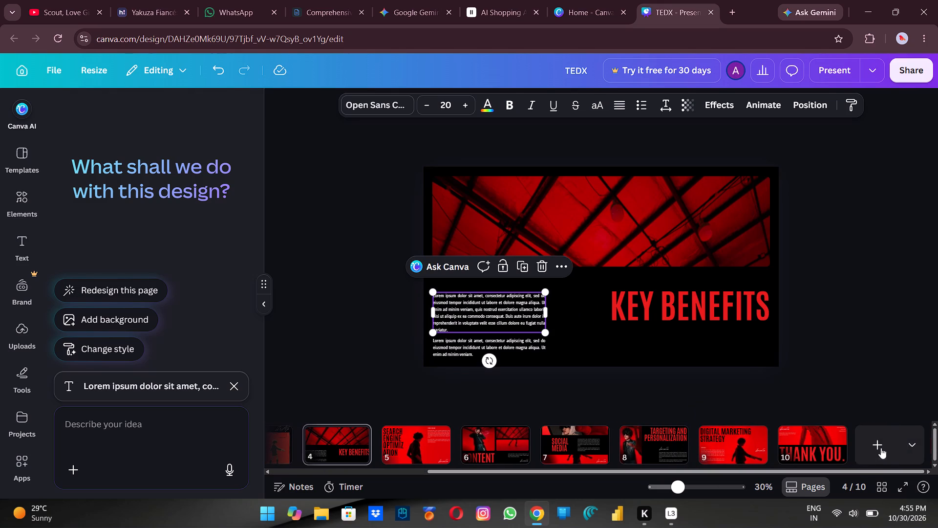
left_click(881, 447)
Reorder the pages so the blank page is page 10 and the THANK YOU slide comes last as page 11.
left_click(731, 442)
left_click_drag(731, 442, 786, 440)
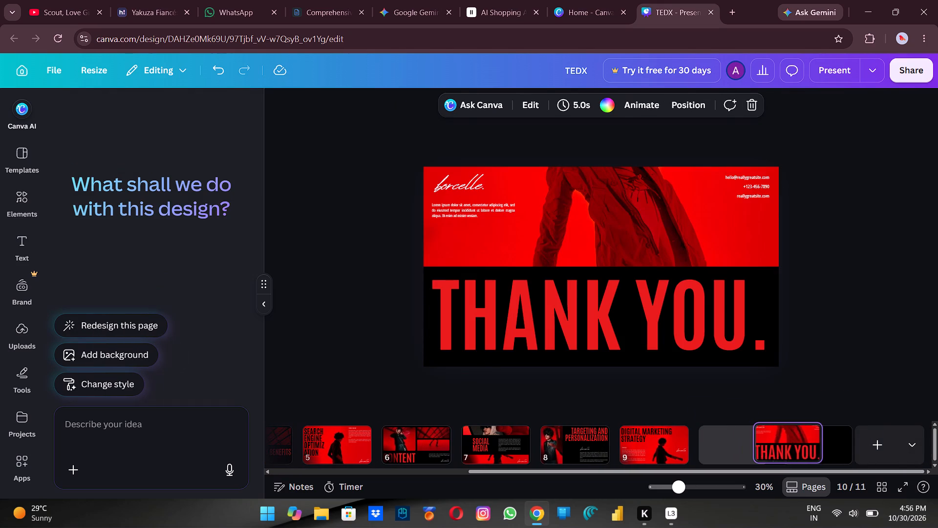
left_click_drag(786, 440, 797, 440)
left_click_drag(752, 446, 842, 451)
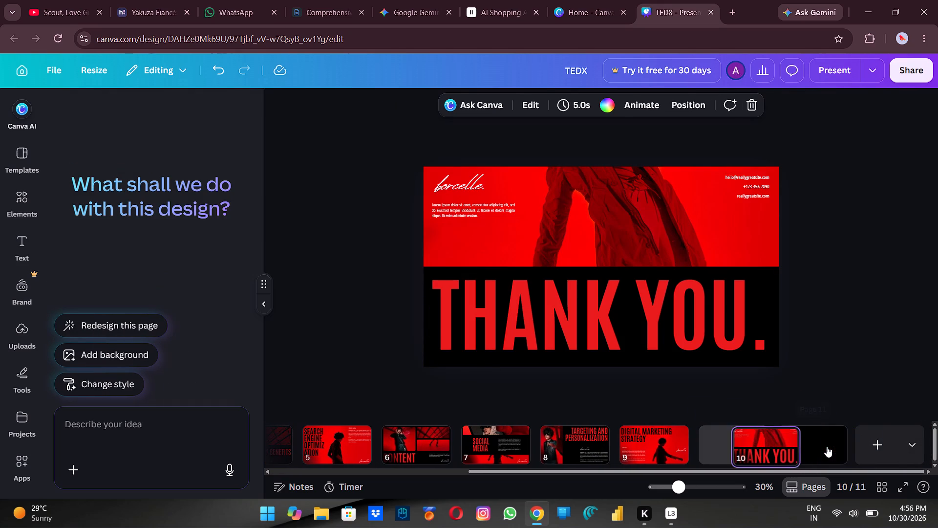
left_click_drag(752, 449, 838, 447)
left_click_drag(834, 446, 807, 445)
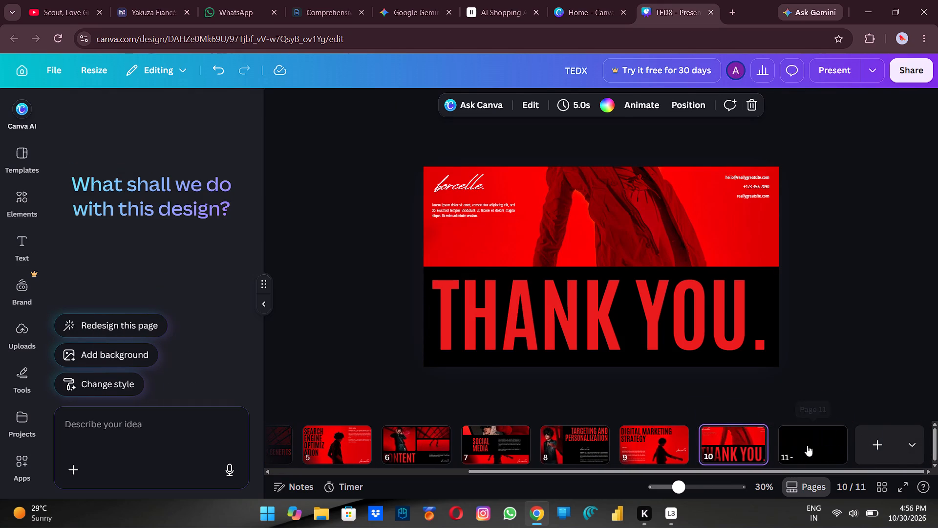
left_click_drag(807, 445, 745, 447)
left_click_drag(803, 443, 658, 448)
left_click_drag(657, 442, 756, 444)
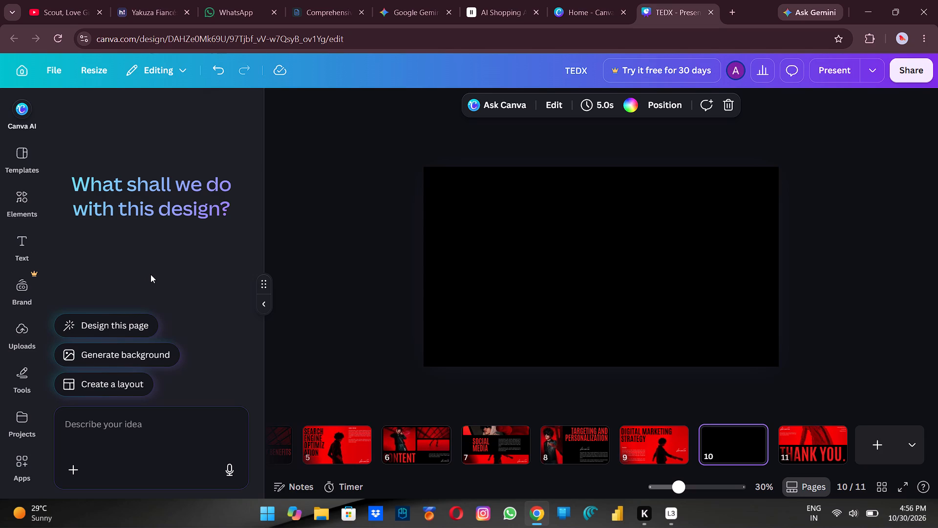
Apply the MISSION page of the Orange and Black Bold Grunge Digital Marketing Presentation template to blank page 10.
left_click(523, 237)
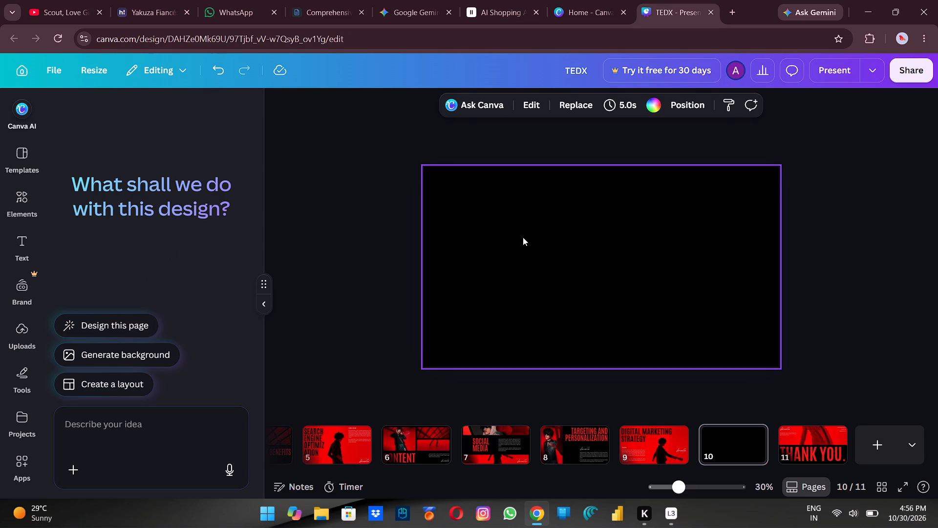
left_click(33, 161)
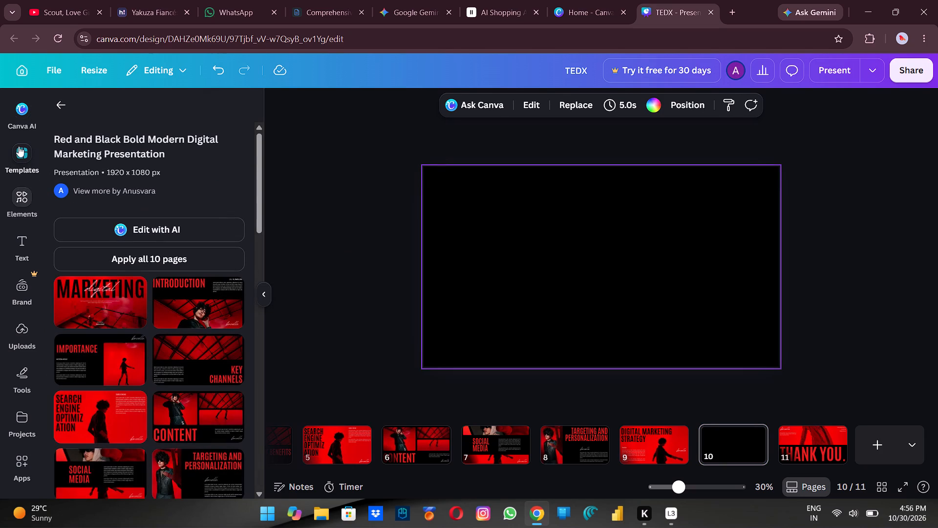
left_click(64, 104)
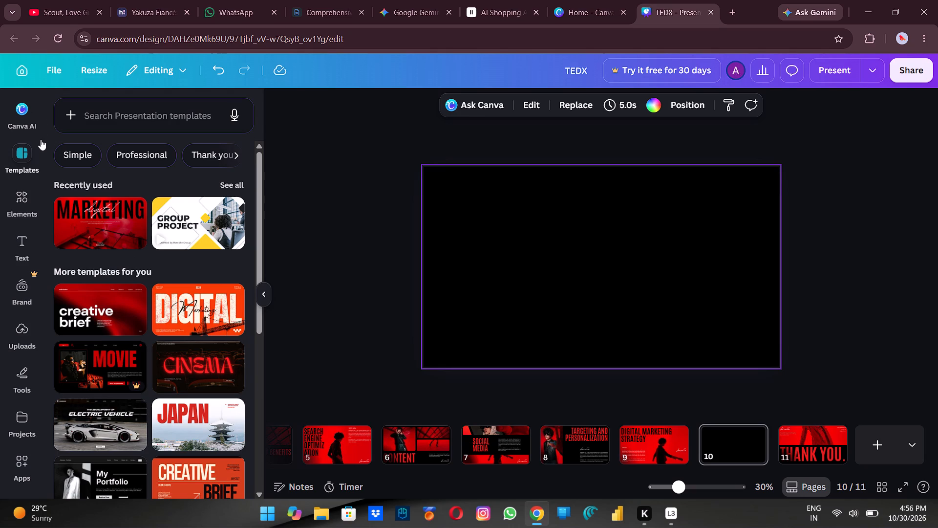
left_click(209, 298)
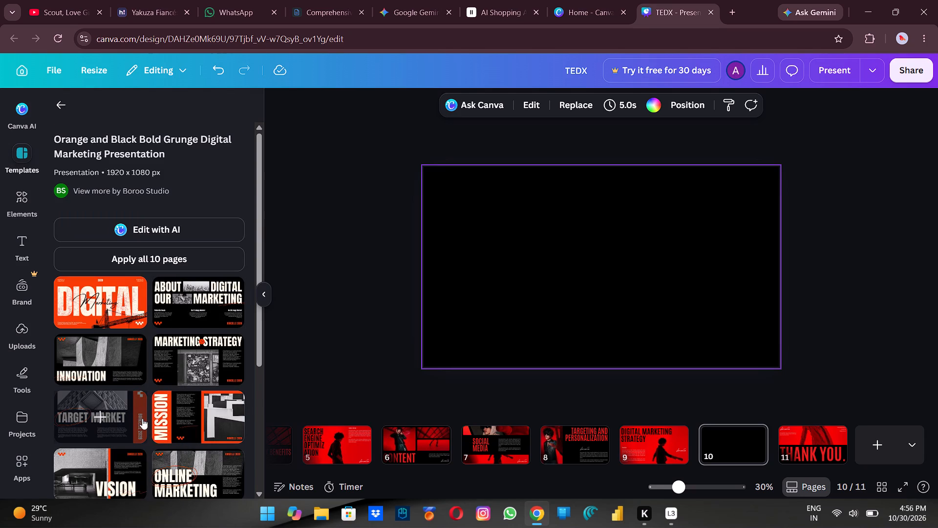
scroll(142, 417, "down", 2)
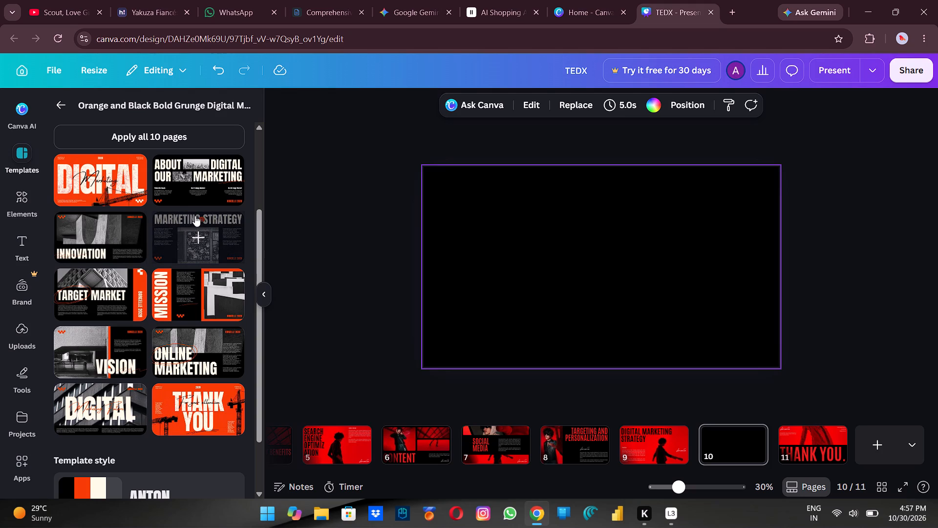
left_click(204, 282)
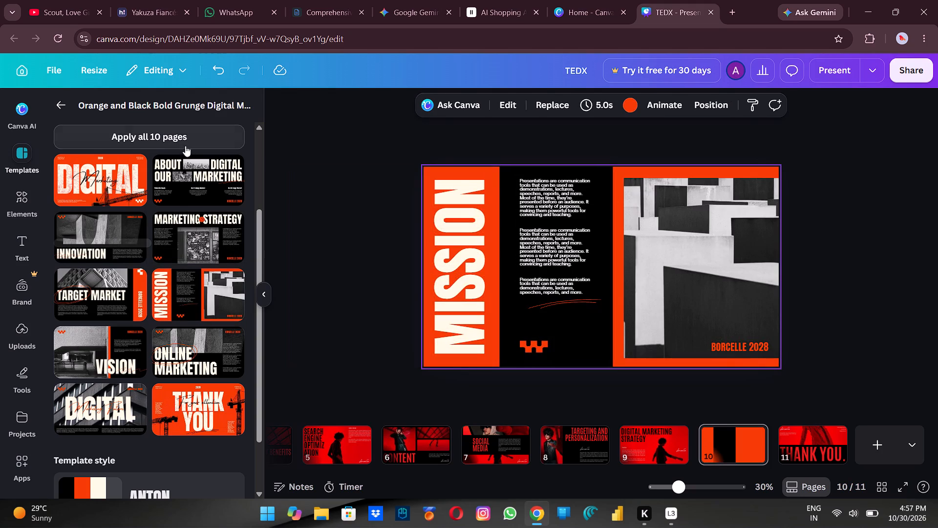
Change the orange background of the MISSION slide to the crimson red already used in the design.
left_click(636, 102)
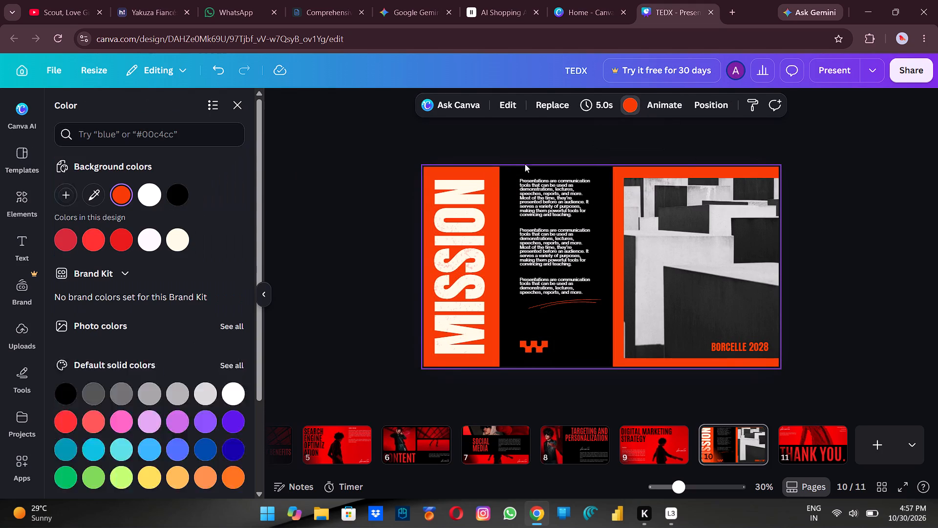
left_click(121, 239)
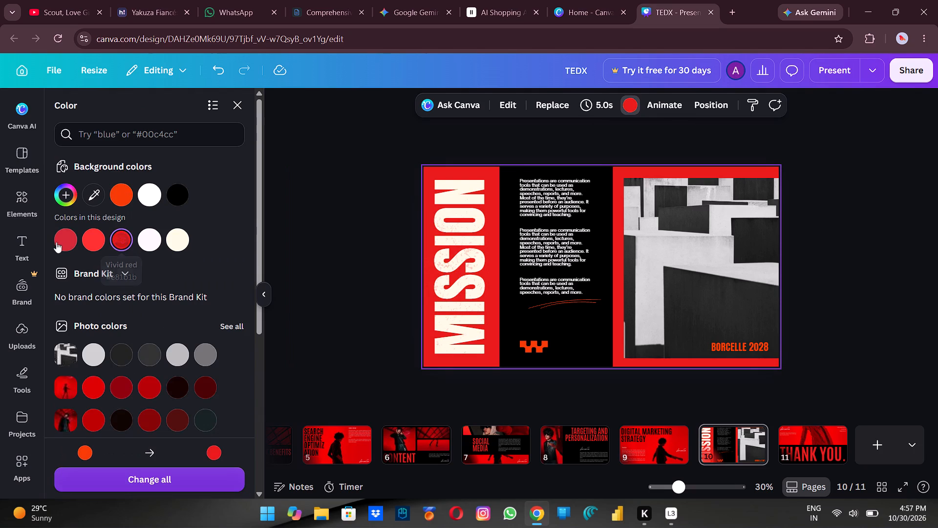
left_click(64, 241)
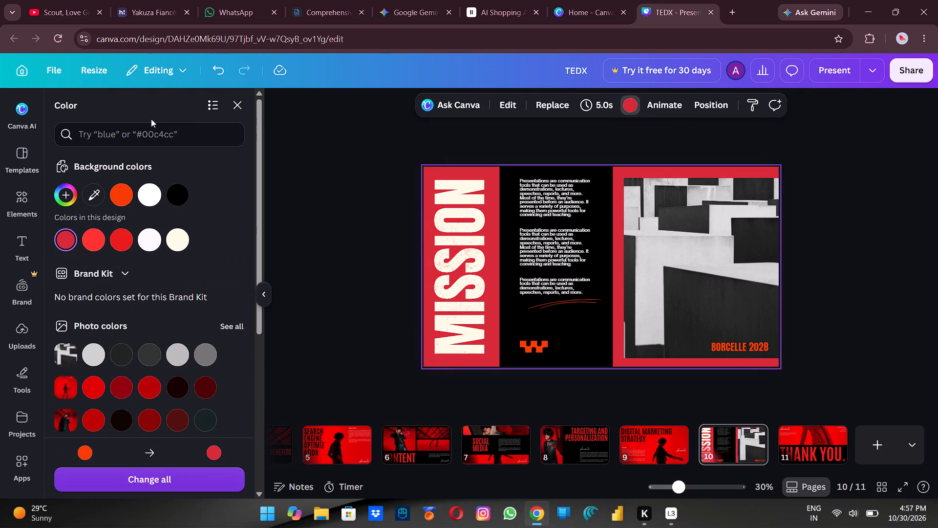
left_click(243, 103)
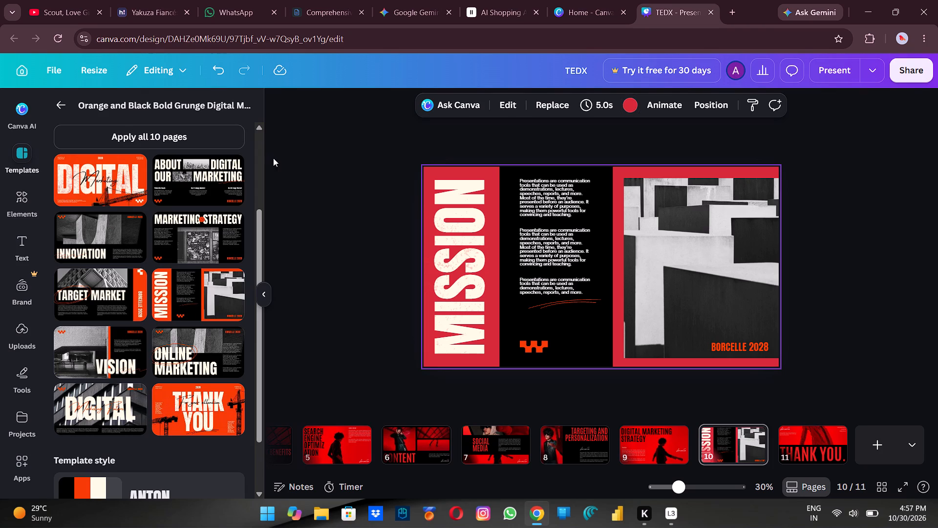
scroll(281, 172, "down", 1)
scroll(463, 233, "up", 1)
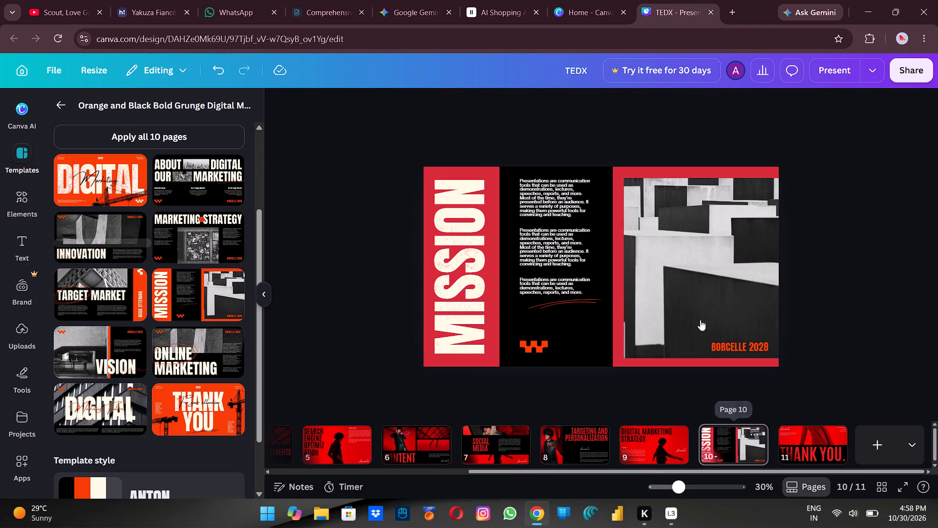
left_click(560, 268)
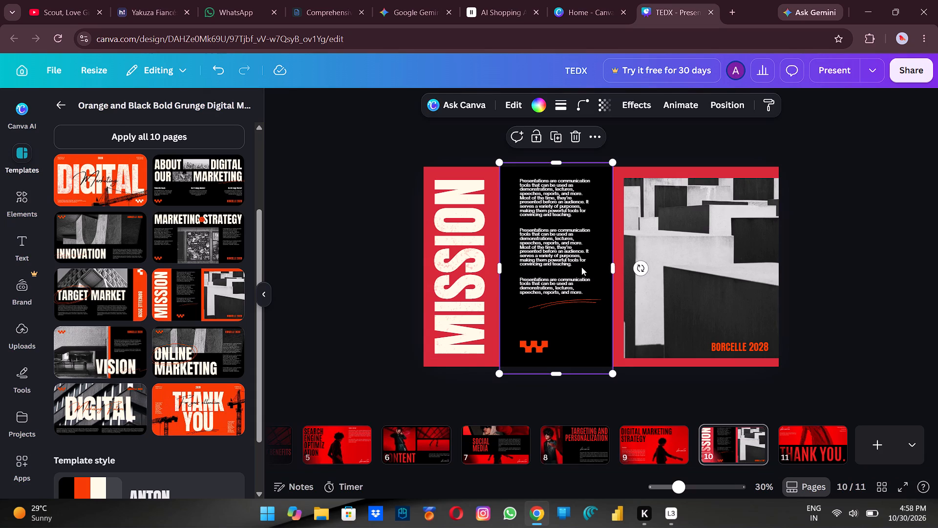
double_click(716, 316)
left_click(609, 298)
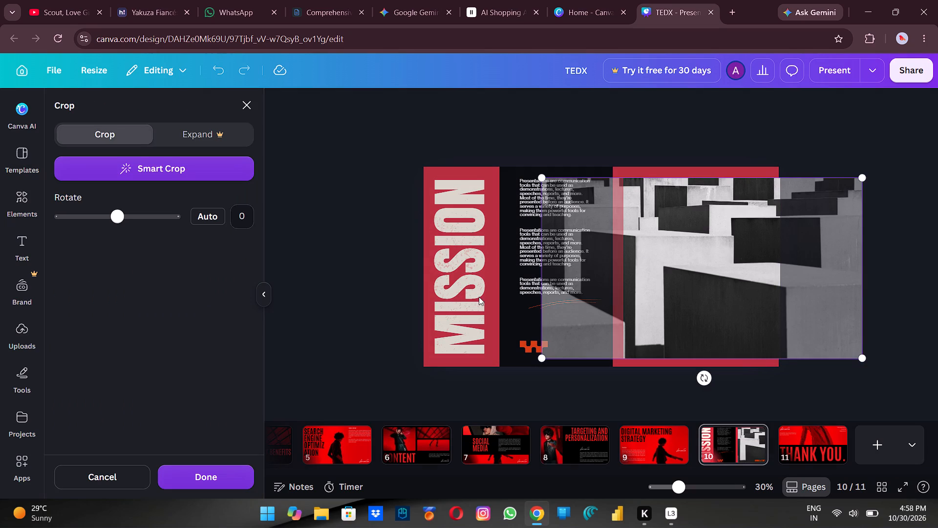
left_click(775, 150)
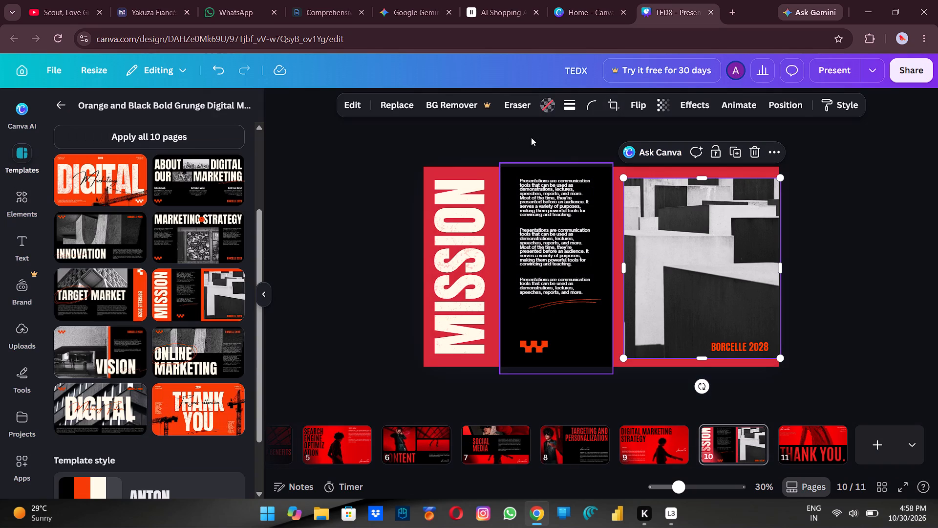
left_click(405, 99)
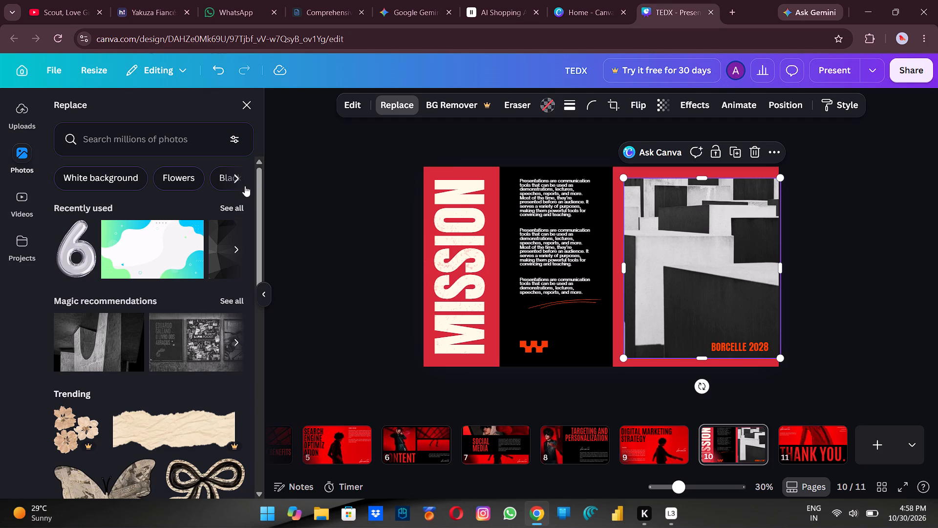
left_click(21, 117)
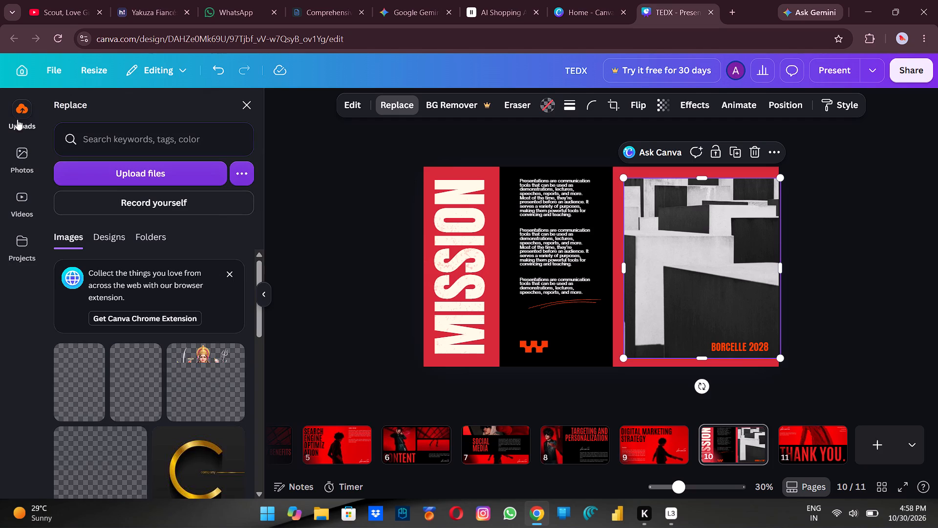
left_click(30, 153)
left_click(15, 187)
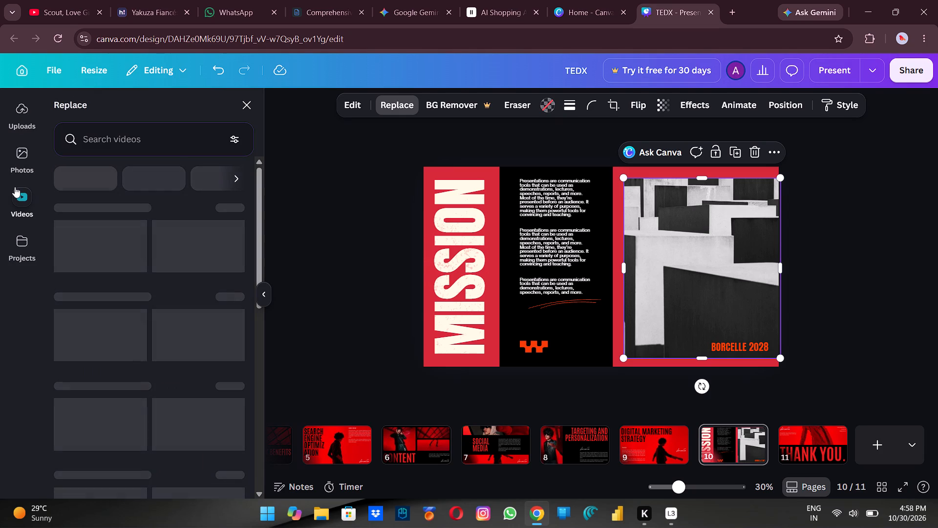
Apply the Pop art Style Match effect to the architectural photo on the MISSION slide.
left_click(366, 100)
left_click(355, 101)
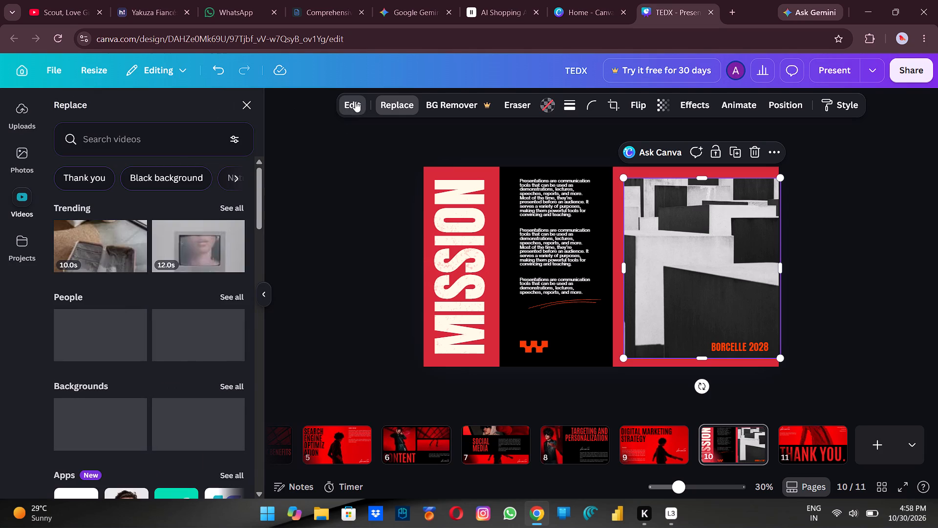
scroll(181, 248, "down", 2)
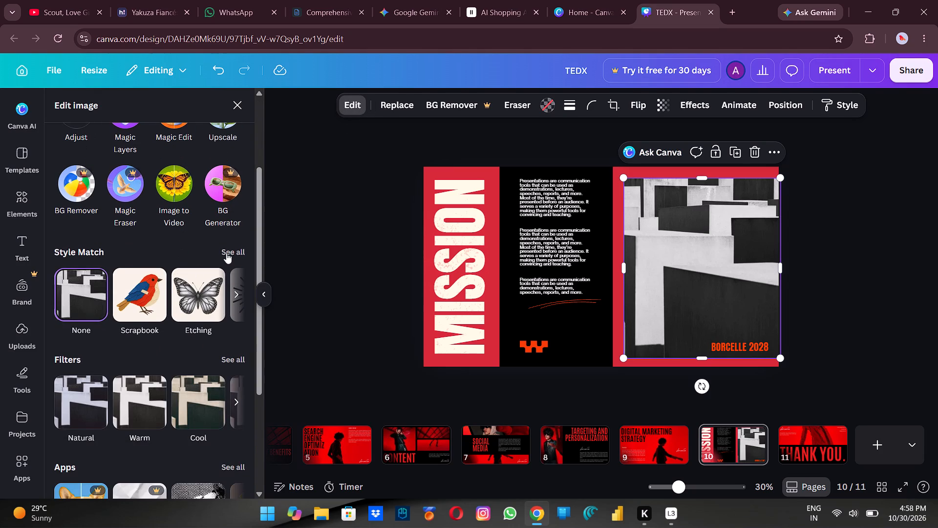
left_click(226, 251)
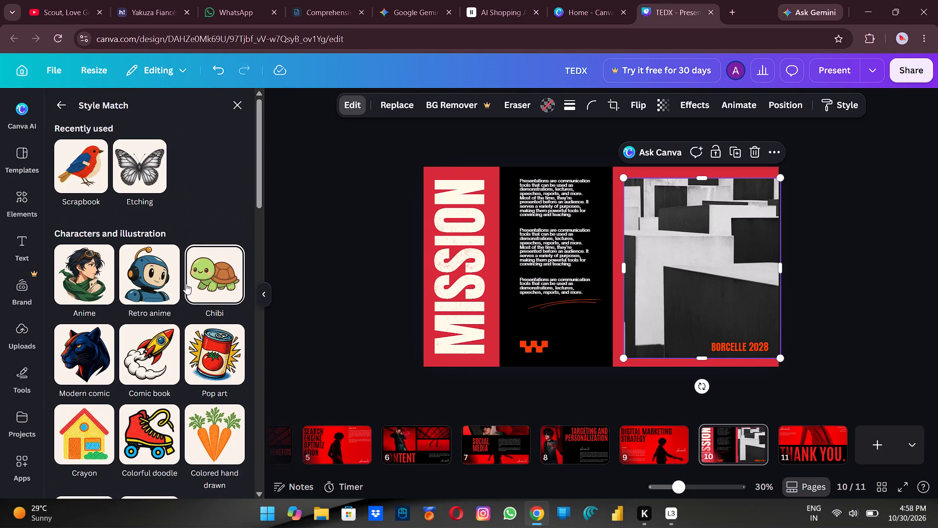
scroll(186, 284, "down", 2)
left_click(219, 240)
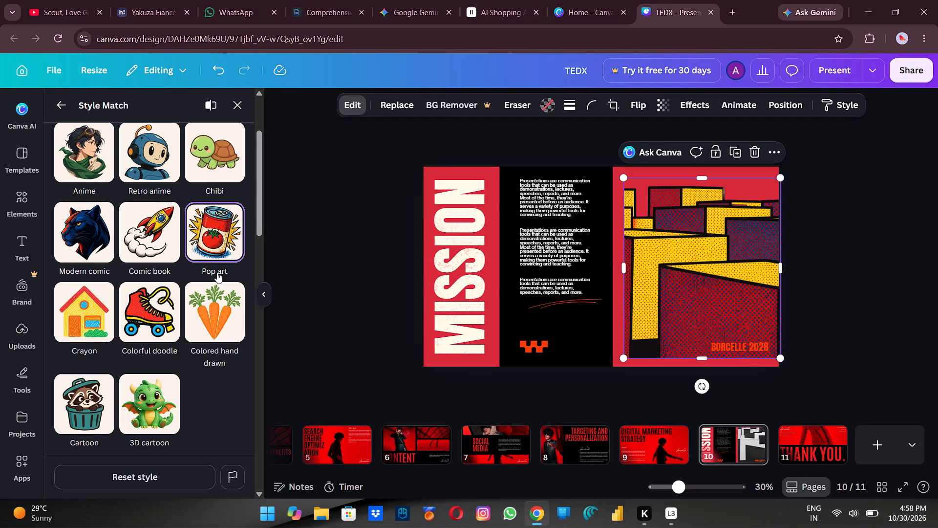
left_click(865, 244)
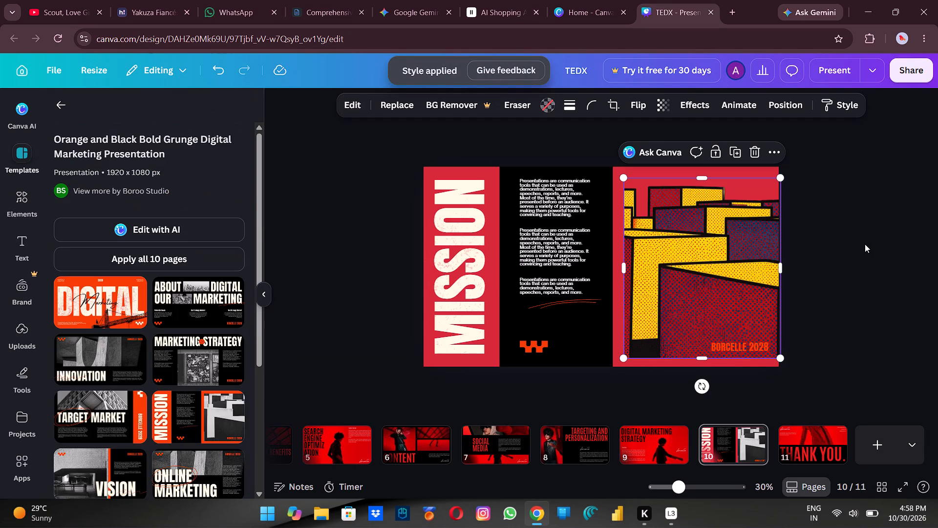
left_click(865, 244)
Nudge the pop-art image slightly left so it sits centred within its red panel.
left_click_drag(733, 261, 727, 261)
left_click(831, 258)
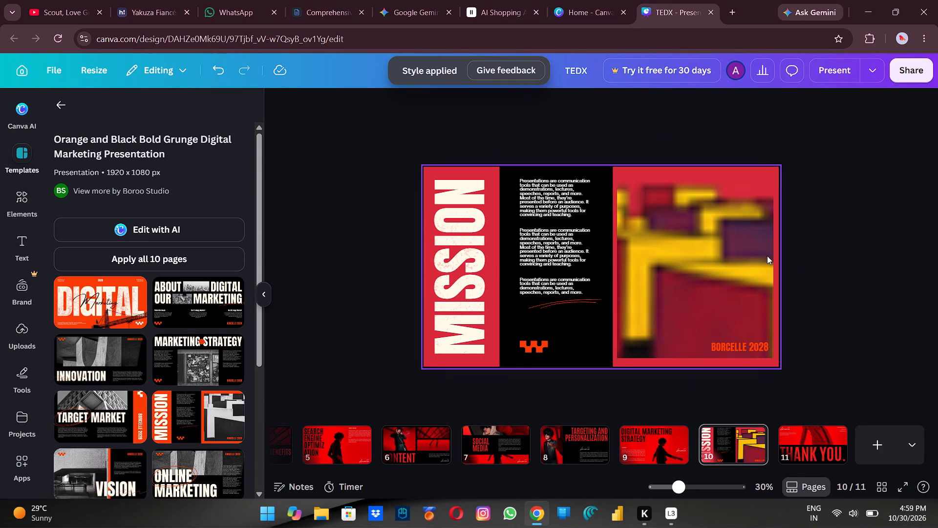
left_click(820, 256)
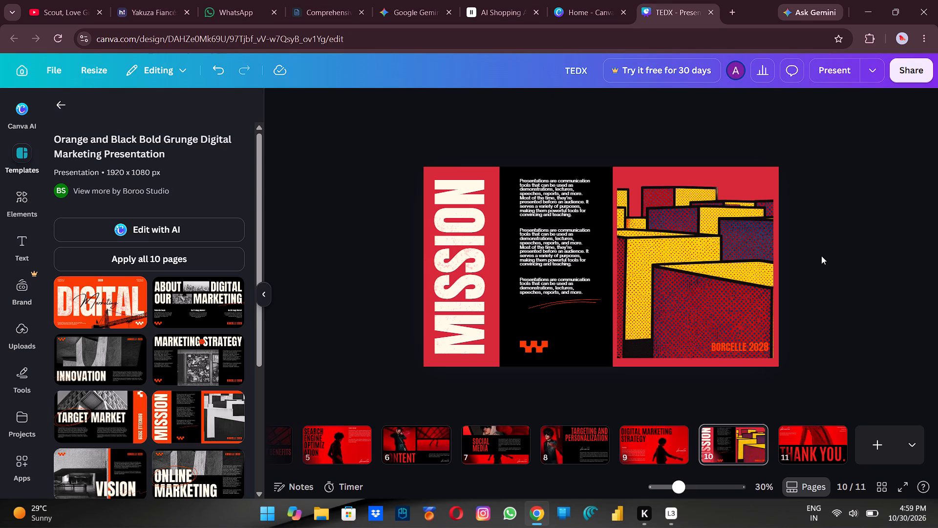
Recolour the BORCELLE 2028 label over the image to an off-white from the design's text colours.
left_click(748, 343)
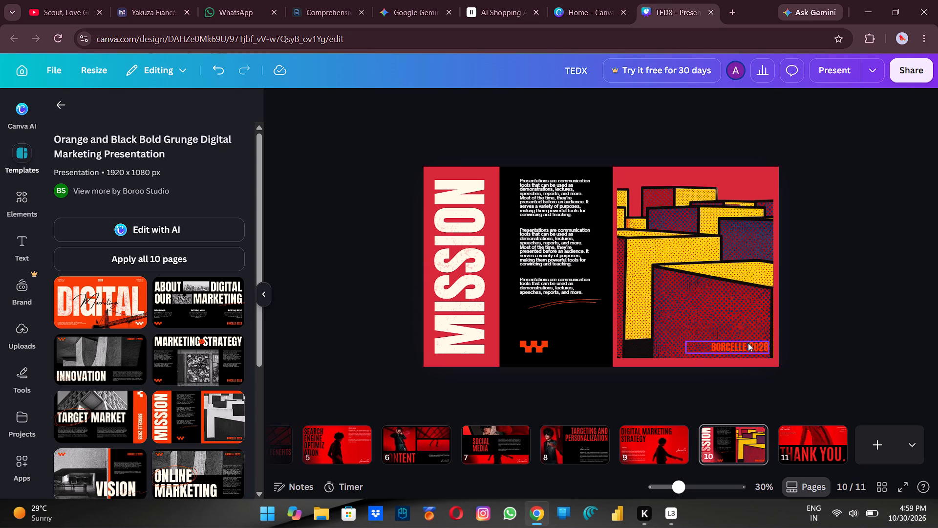
left_click(748, 343)
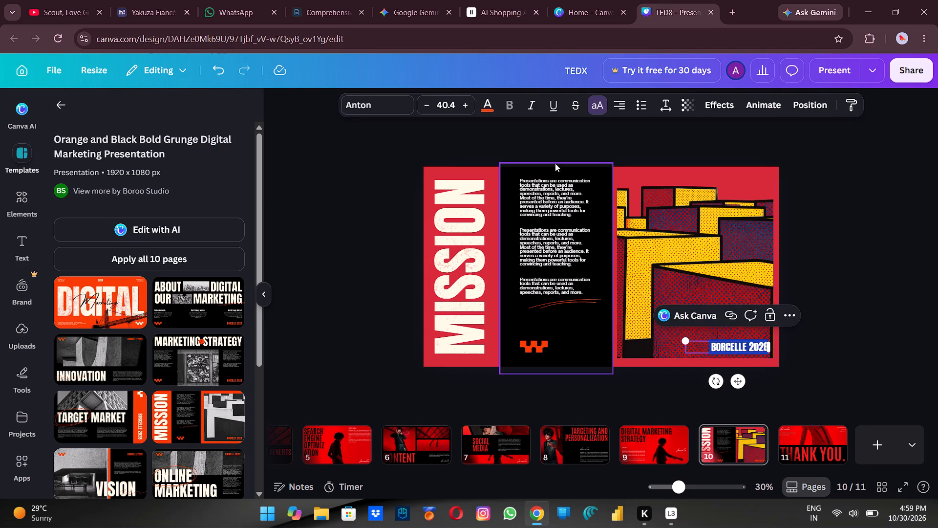
left_click(483, 104)
left_click(186, 195)
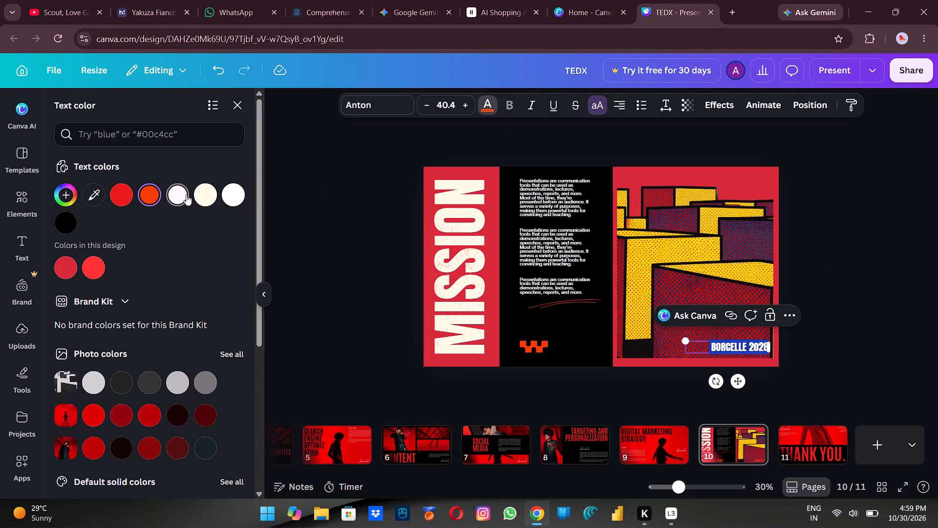
double_click(858, 213)
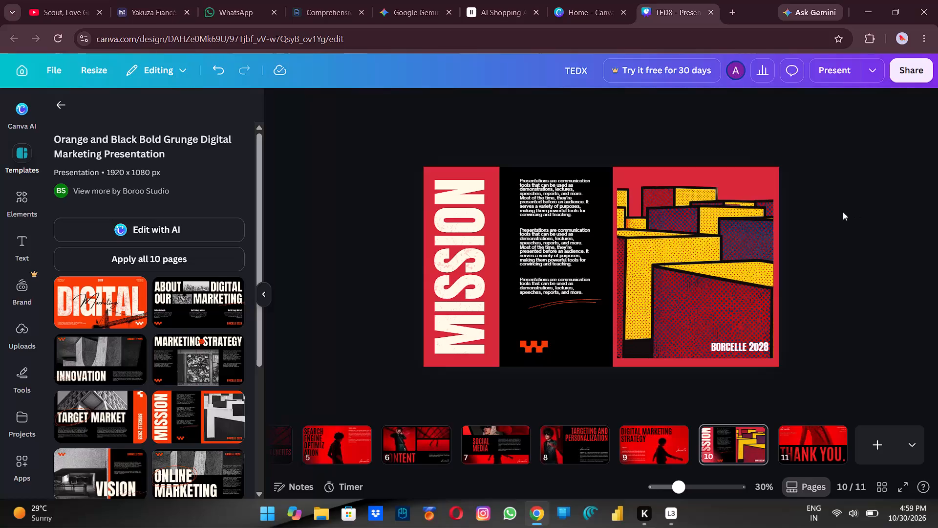
Replace the word BORCELLE with "GOATED" in the image label, keeping 2028.
double_click(729, 345)
left_click(747, 347)
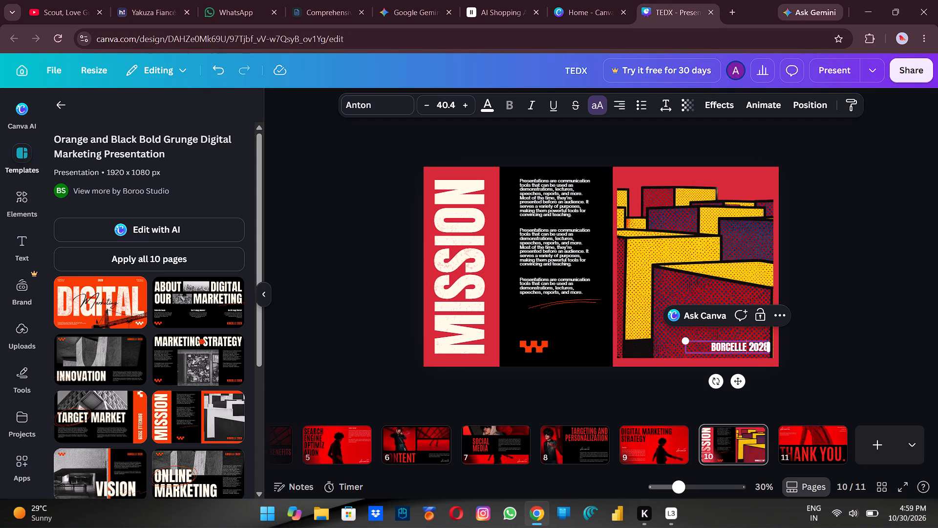
key("BackSpace")
key("BackSpace")
key("BackSpace")
key("BackSpace")
key("BackSpace")
key("BackSpace")
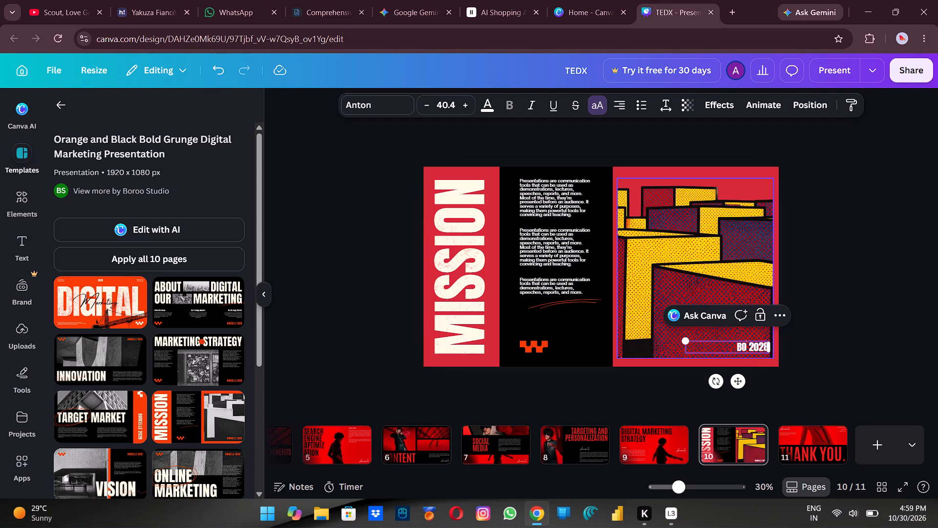
key("BackSpace")
key("BackSpace")
type("GOATED")
left_click(834, 300)
Delete the second and third body paragraphs from the black panel of the MISSION slide, keeping the first.
left_click(537, 341)
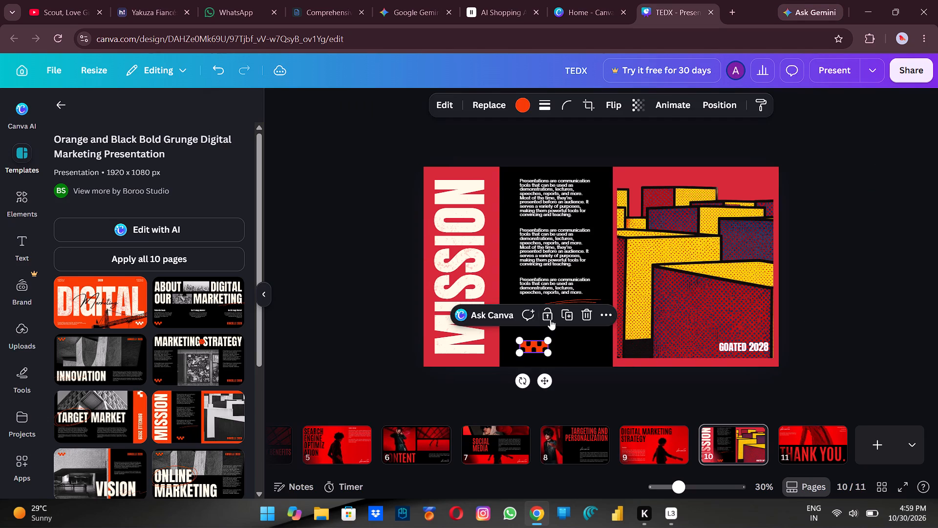
left_click(552, 258)
left_click(609, 202)
left_click(567, 201)
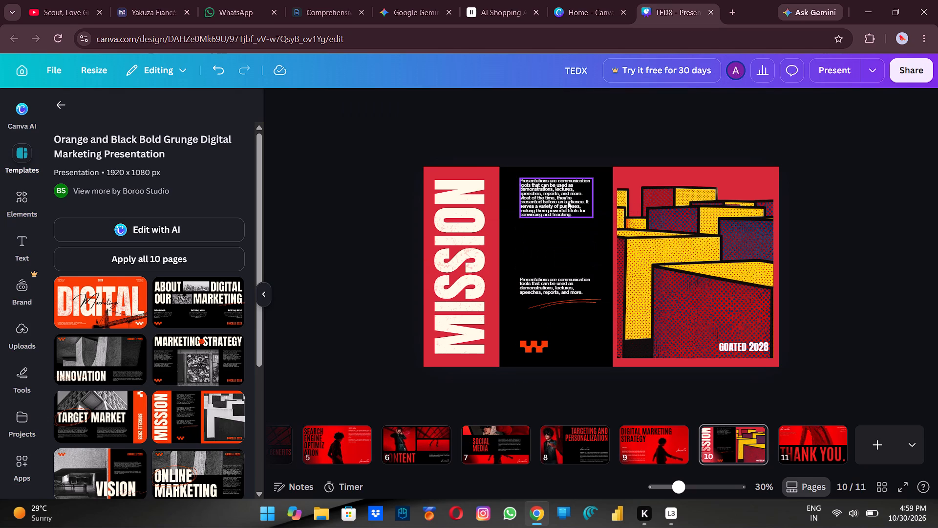
left_click(556, 287)
left_click(604, 245)
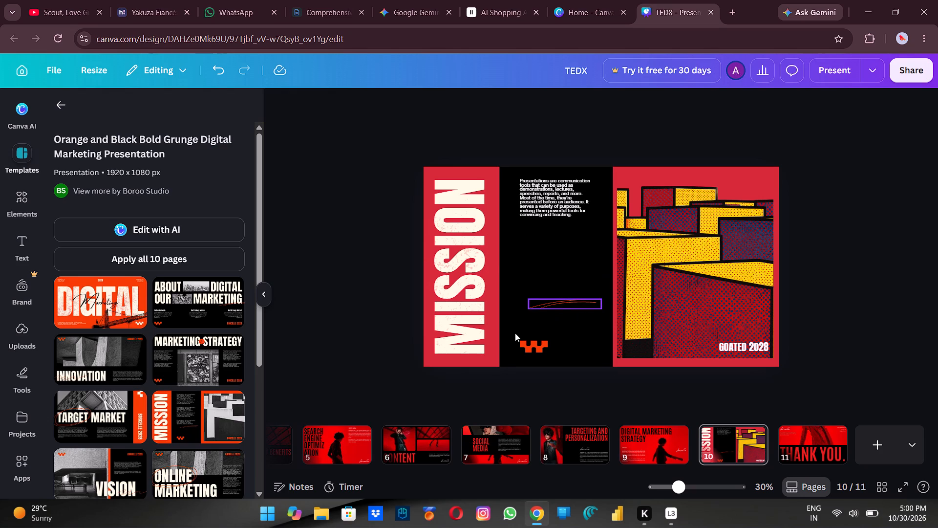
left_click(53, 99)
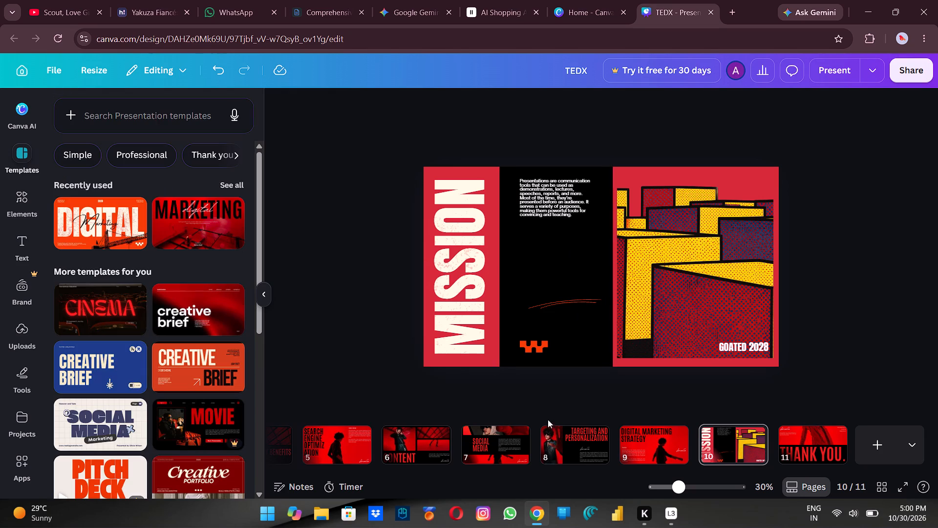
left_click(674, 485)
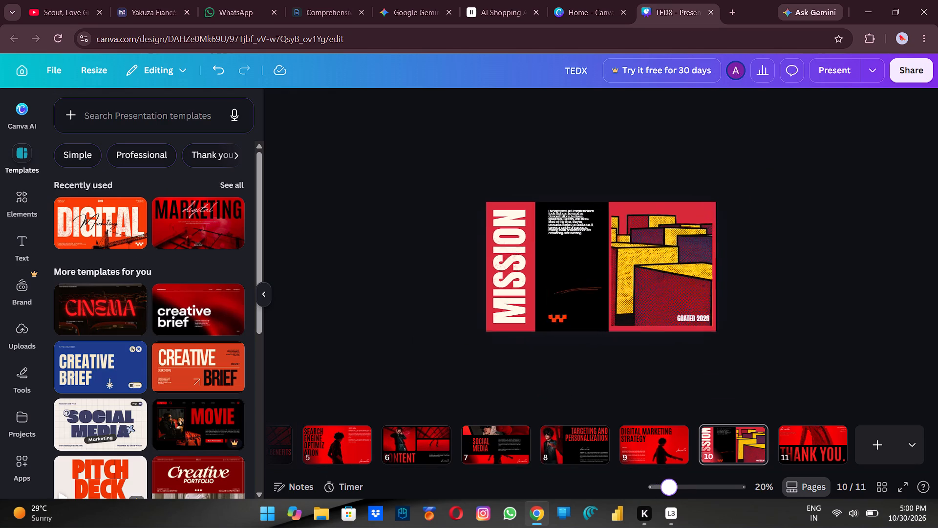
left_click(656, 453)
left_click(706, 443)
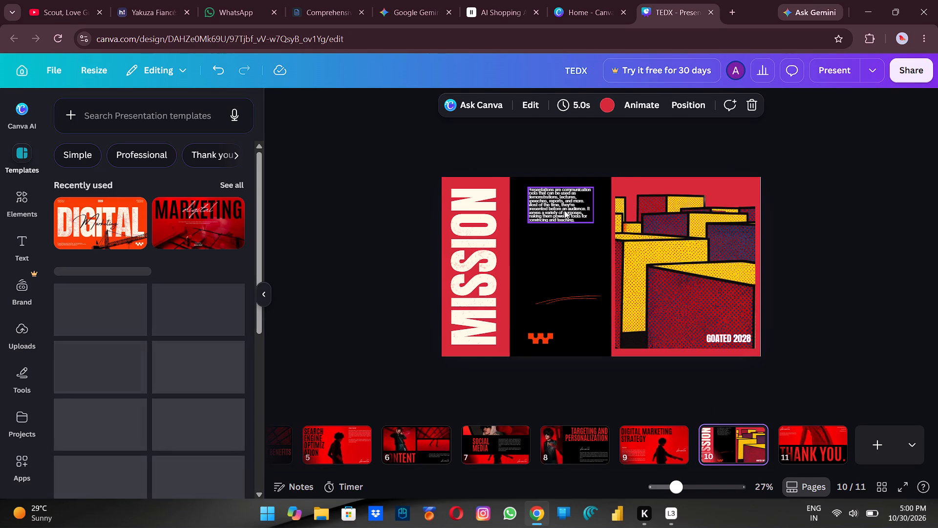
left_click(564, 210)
Delete the longer body paragraph from the TARGETING AND PERSONALIZATION slide on page 8, keeping the short one.
left_click(569, 435)
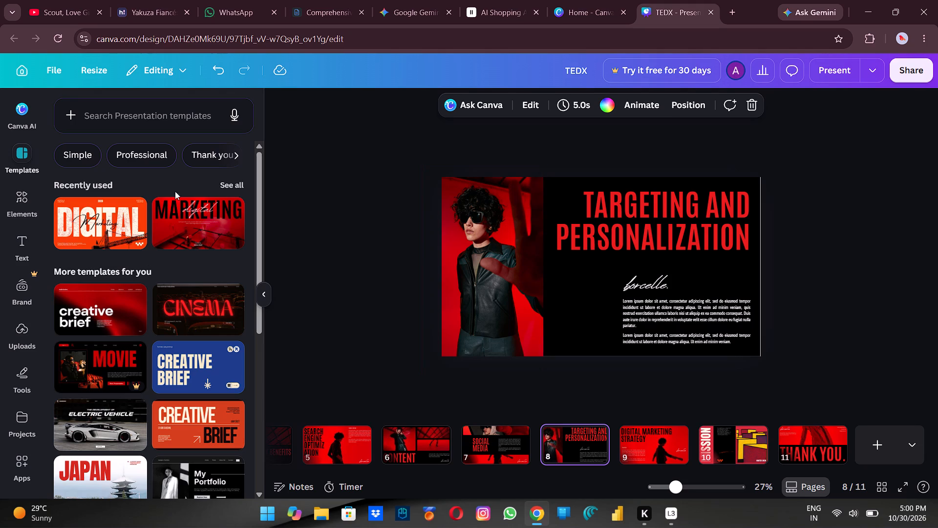
left_click(684, 318)
left_click(740, 273)
Move the "borcelle." signature text down to sit just above the remaining body paragraph on page 8.
left_click_drag(647, 293, 647, 298)
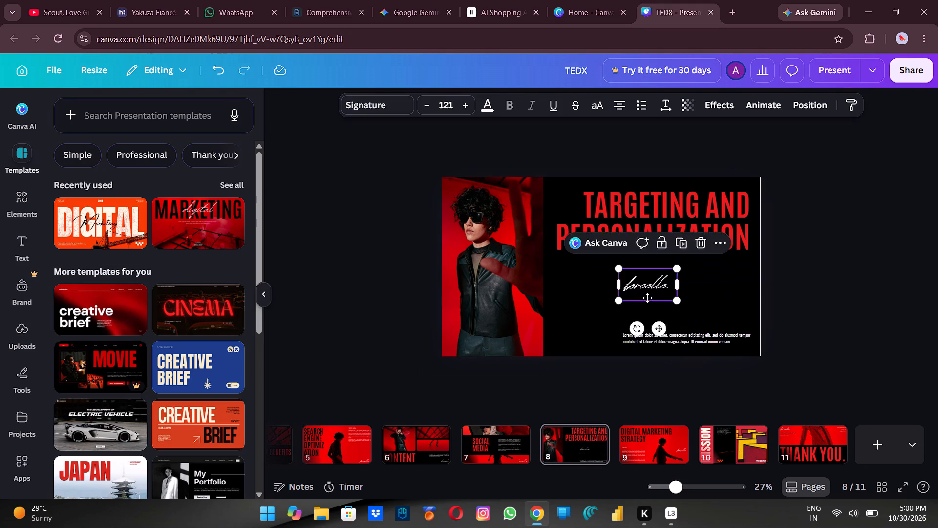
left_click_drag(647, 298, 650, 326)
Replace the "borcelle." signature text on page 8 with "LOVE".
double_click(654, 320)
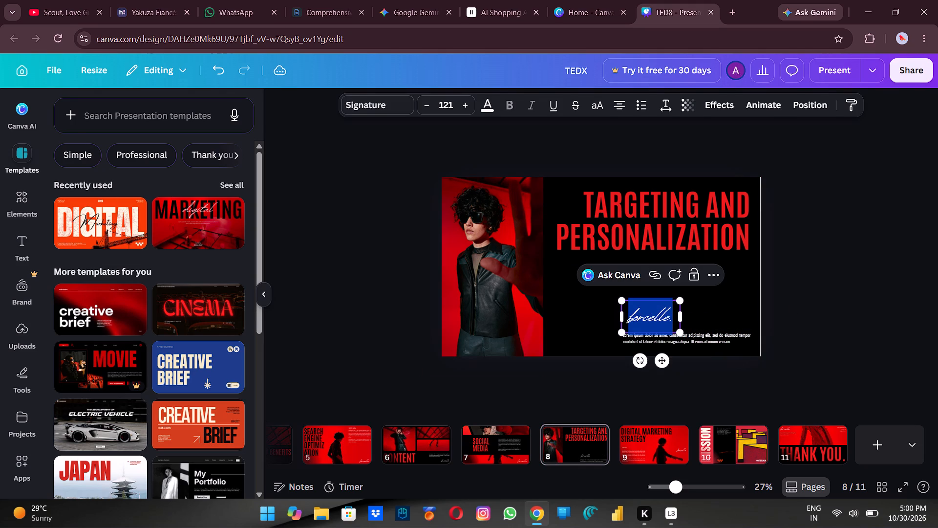
type("LOVE")
left_click(800, 252)
Replace the page 8 title with "MARKETING AND PUBLIC SPEAKING".
double_click(710, 227)
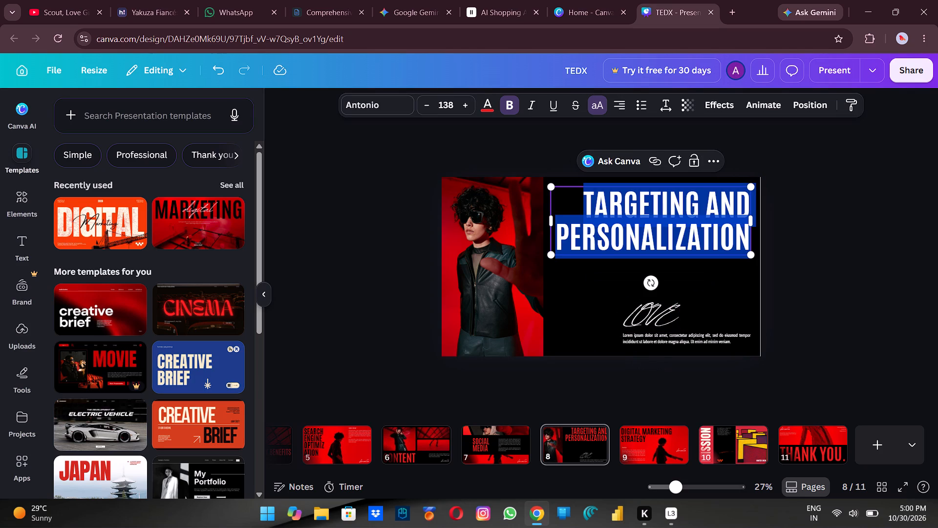
type("MA")
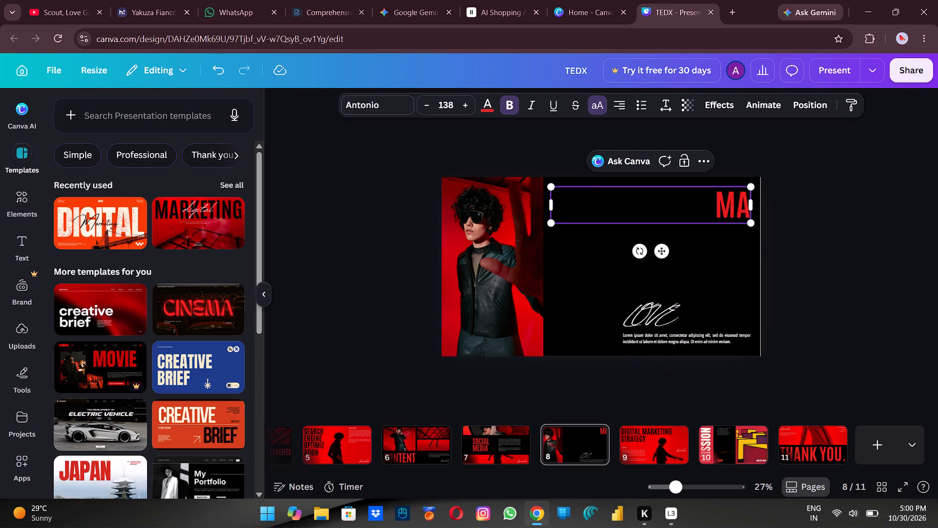
type("RKETING")
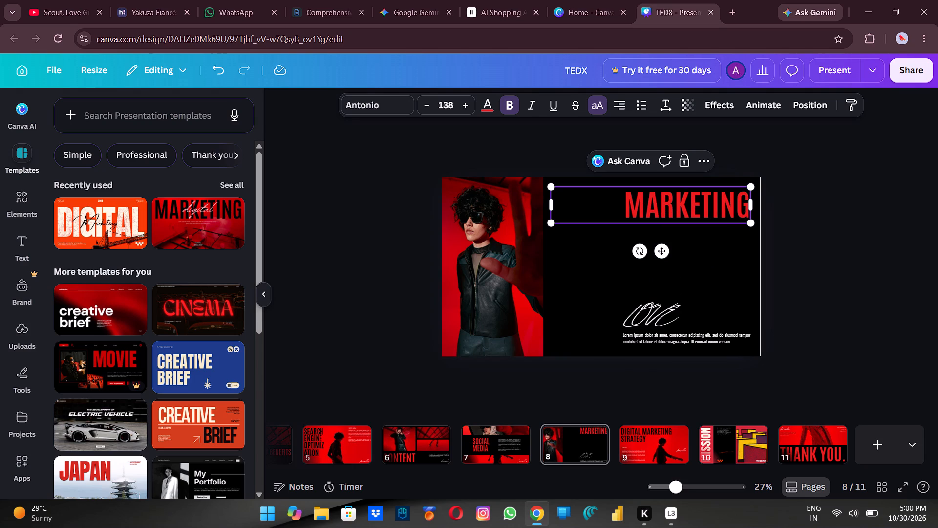
key("space")
type("A")
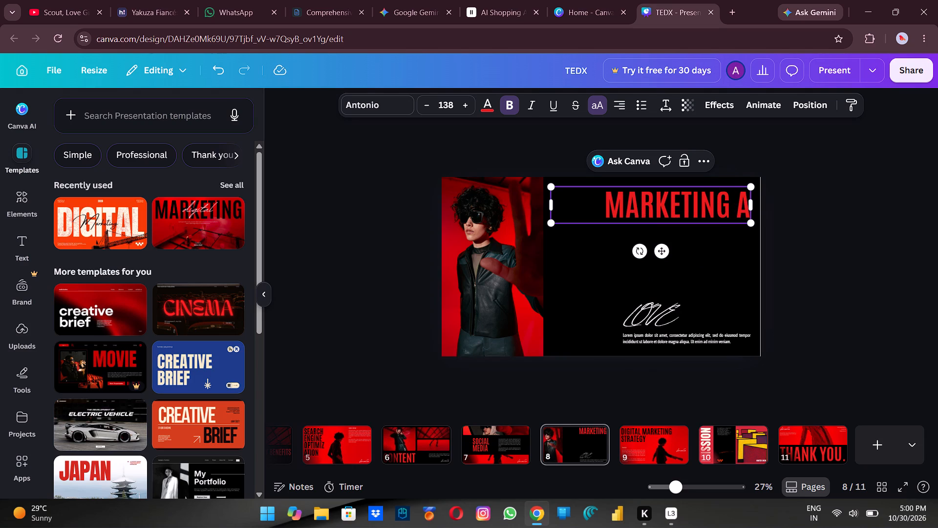
type("ND")
key("space")
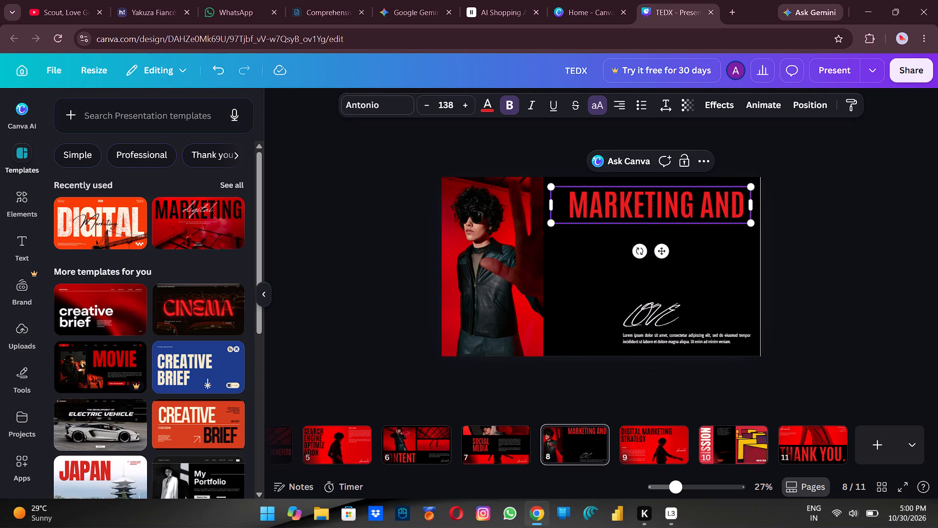
type("RO")
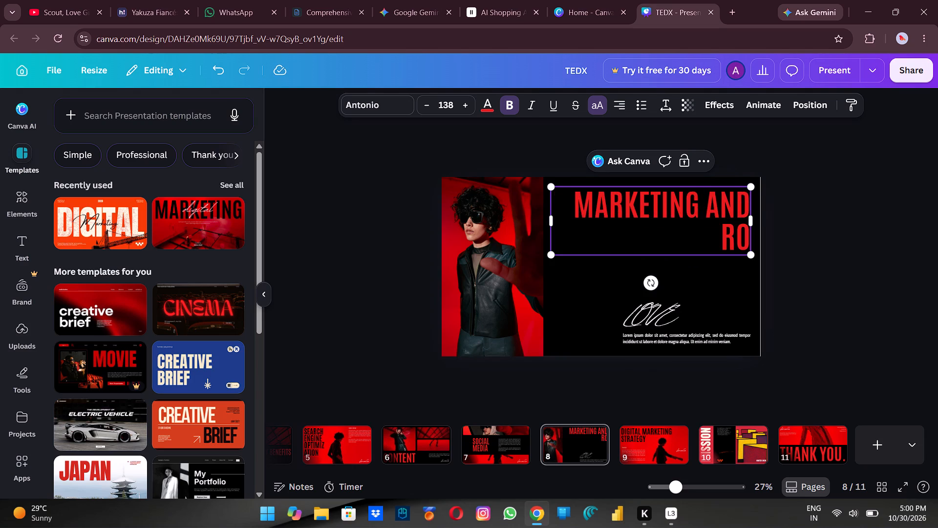
key("BackSpace")
key("BackSpace")
type("PUBLIC ST")
key("BackSpace")
key("BackSpace")
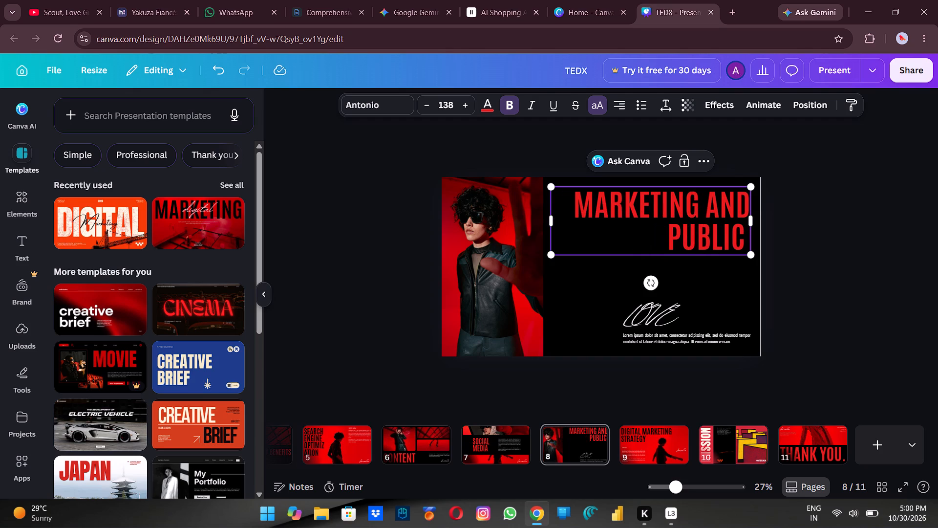
type("SPEAKING")
left_click(898, 312)
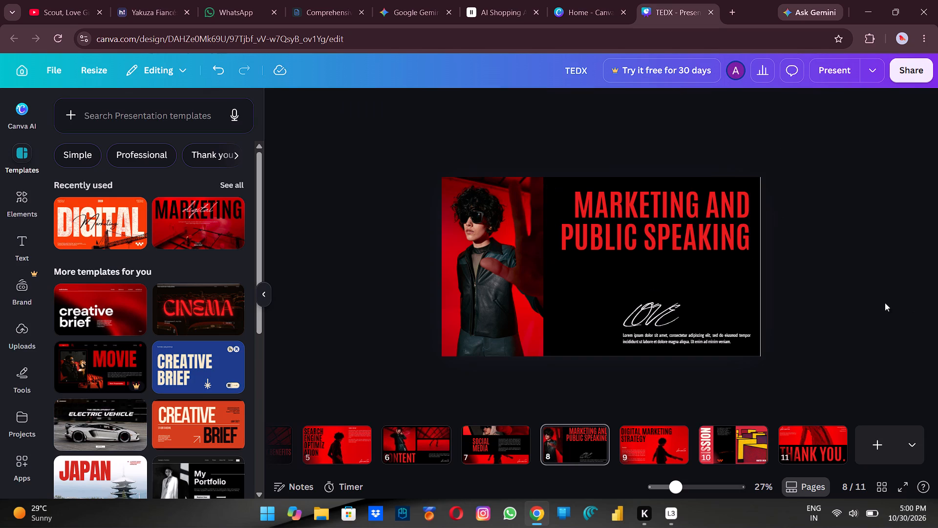
double_click(660, 303)
left_click(812, 309)
Move the short body paragraph on page 8 up between the title and the LOVE signature.
left_click_drag(718, 338, 686, 269)
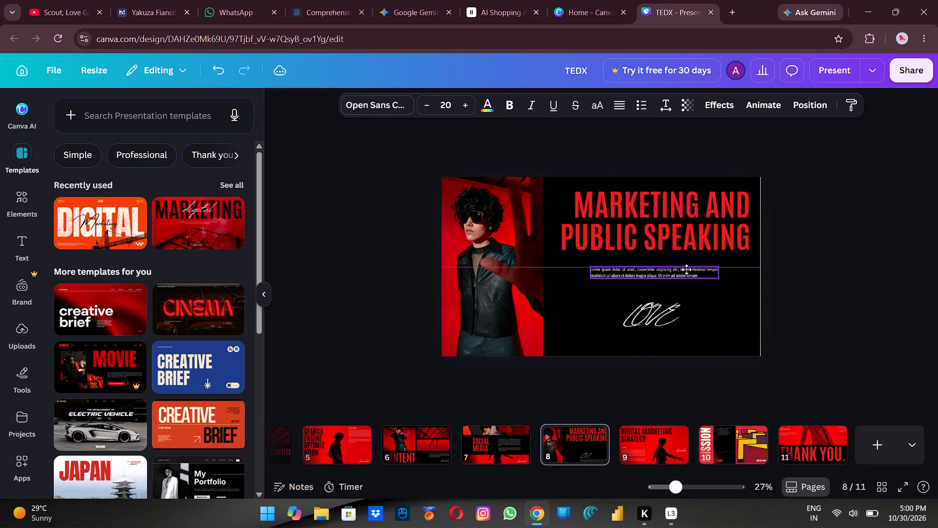
left_click_drag(686, 269, 688, 269)
Add a blank page at the end of the presentation, after the THANK YOU slide.
left_click_drag(676, 486, 681, 486)
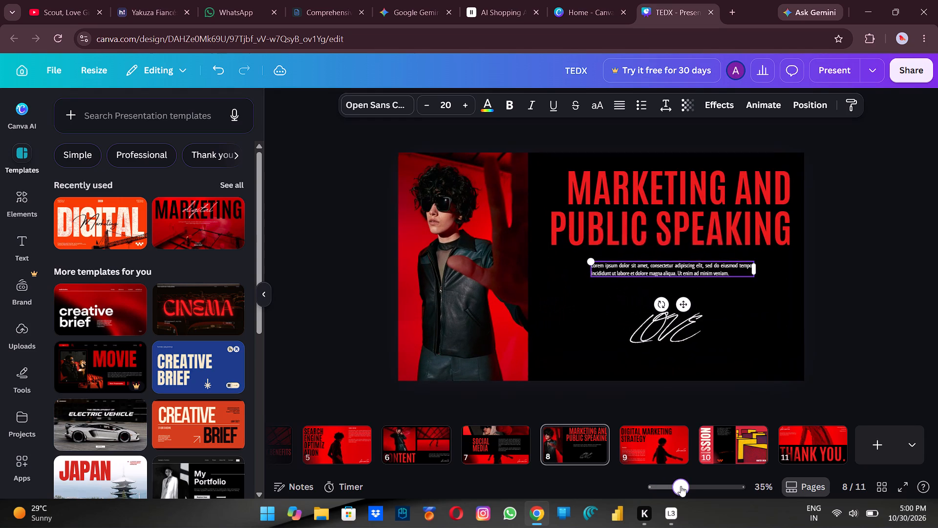
left_click_drag(508, 470, 386, 469)
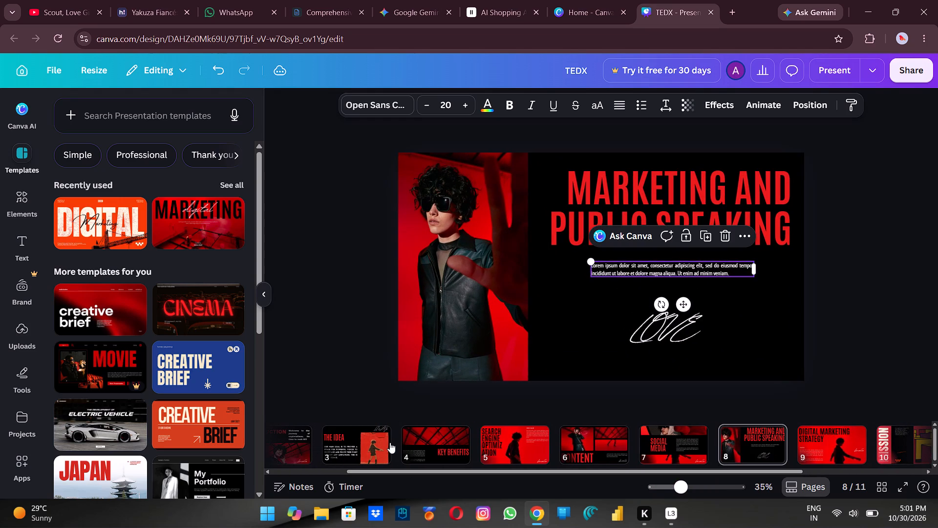
left_click(360, 440)
left_click(427, 442)
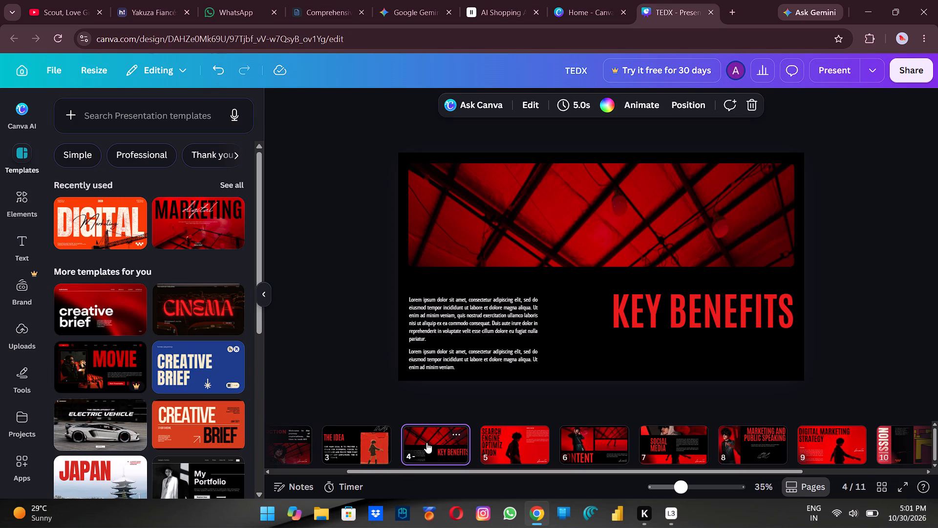
left_click_drag(625, 473, 898, 457)
left_click(895, 449)
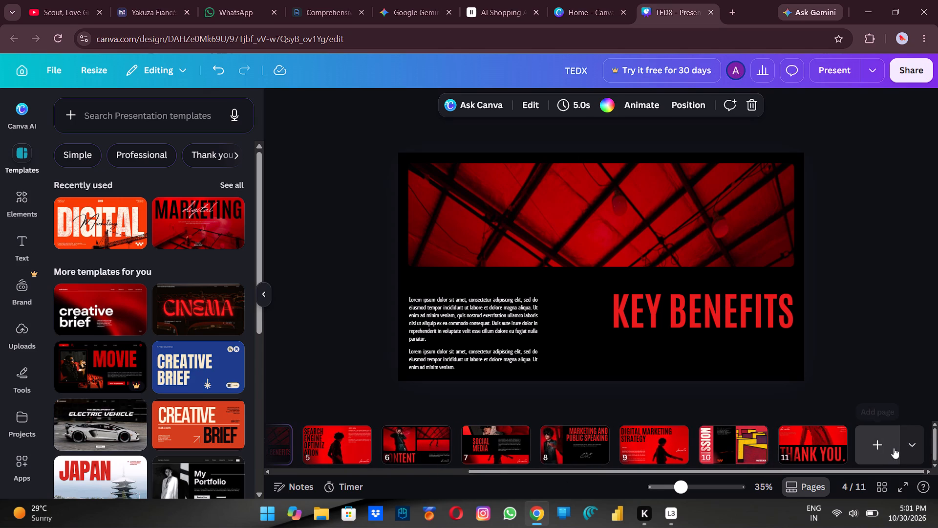
Browse the presentation templates, including the smoking awareness research one, for a red and black design suited to page 12.
scroll(251, 392, "down", 1)
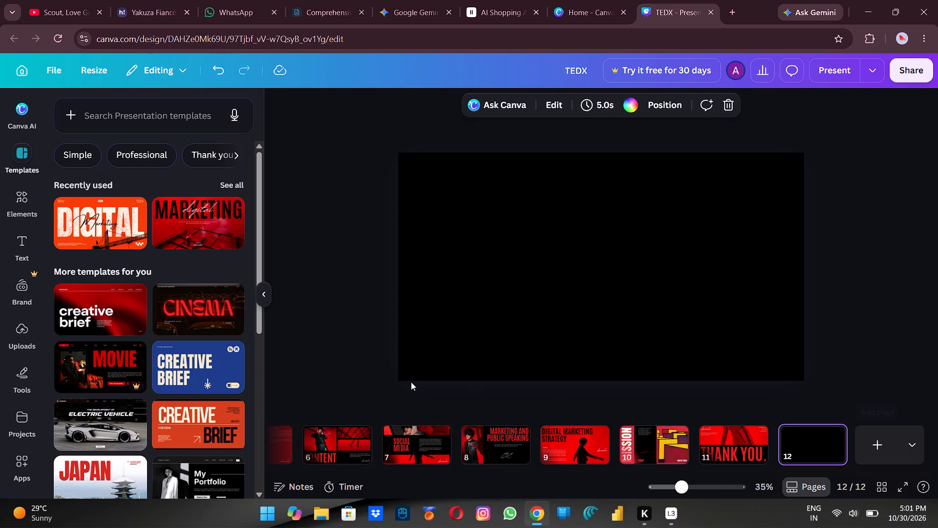
scroll(65, 311, "down", 3)
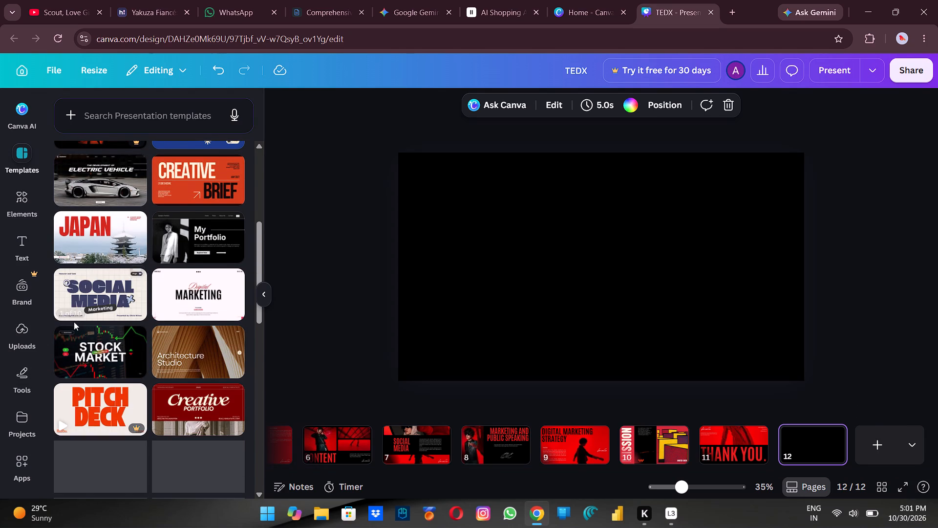
scroll(83, 313, "down", 4)
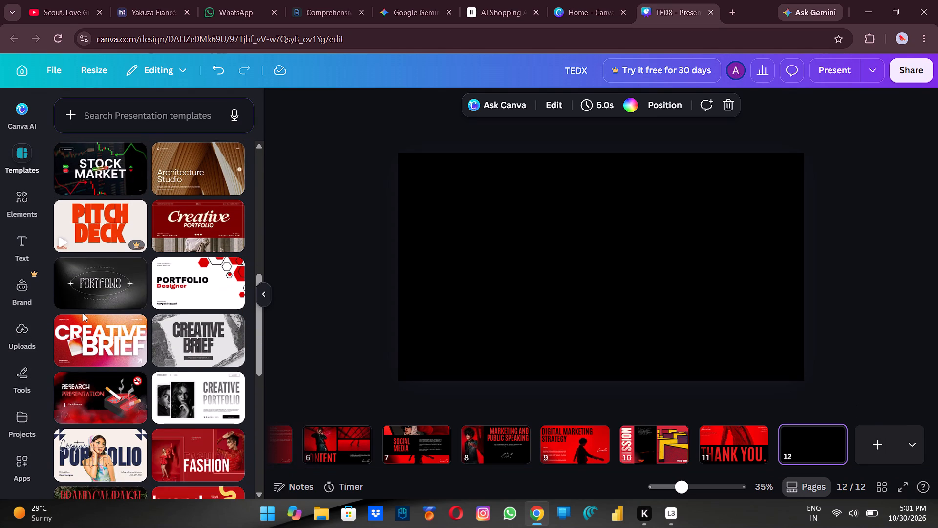
scroll(83, 313, "down", 2)
left_click(98, 218)
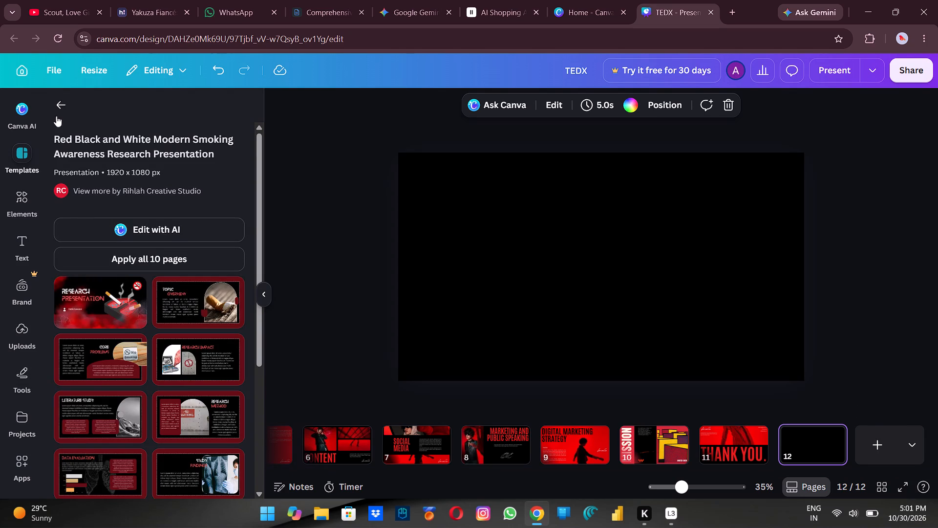
left_click(56, 114)
scroll(116, 265, "down", 5)
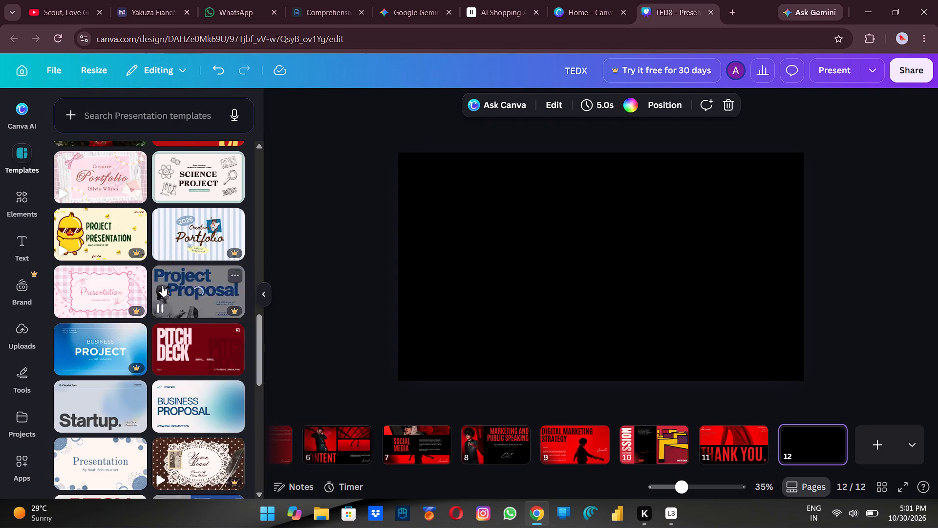
scroll(162, 286, "down", 2)
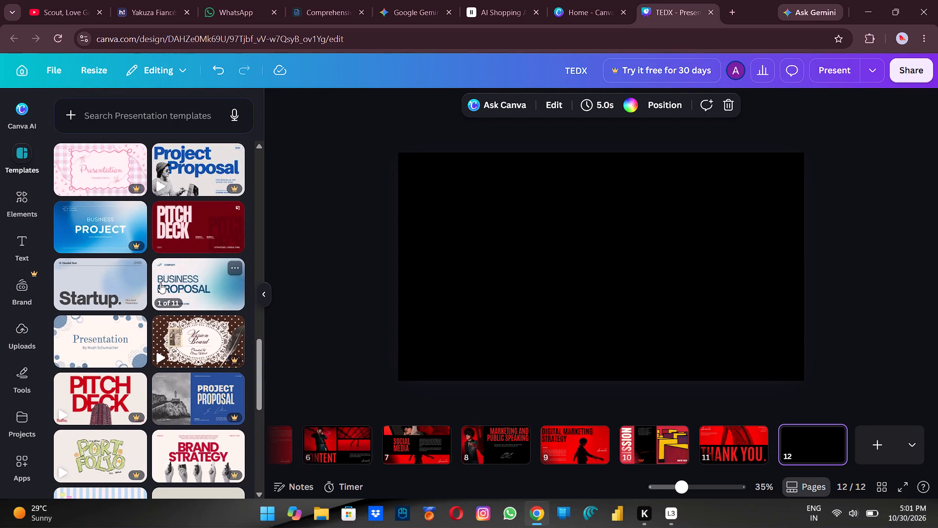
scroll(160, 283, "down", 8)
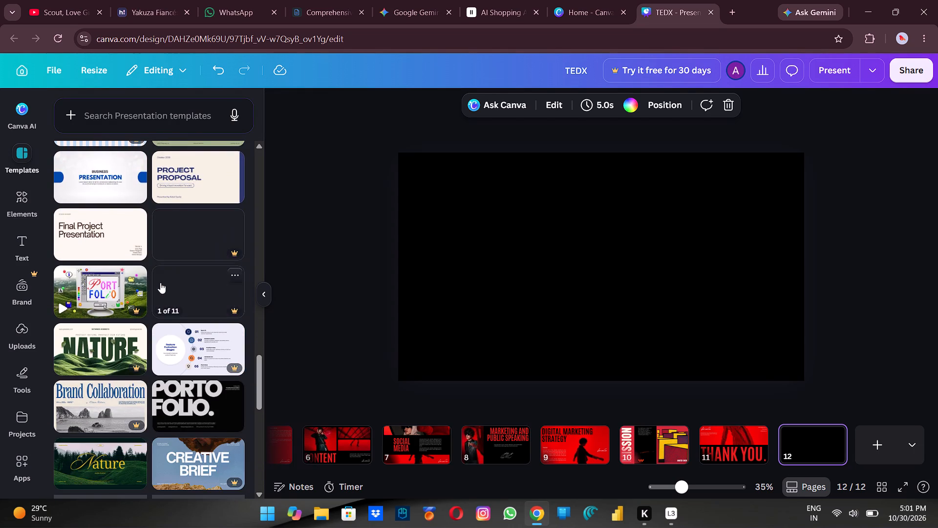
scroll(160, 283, "down", 11)
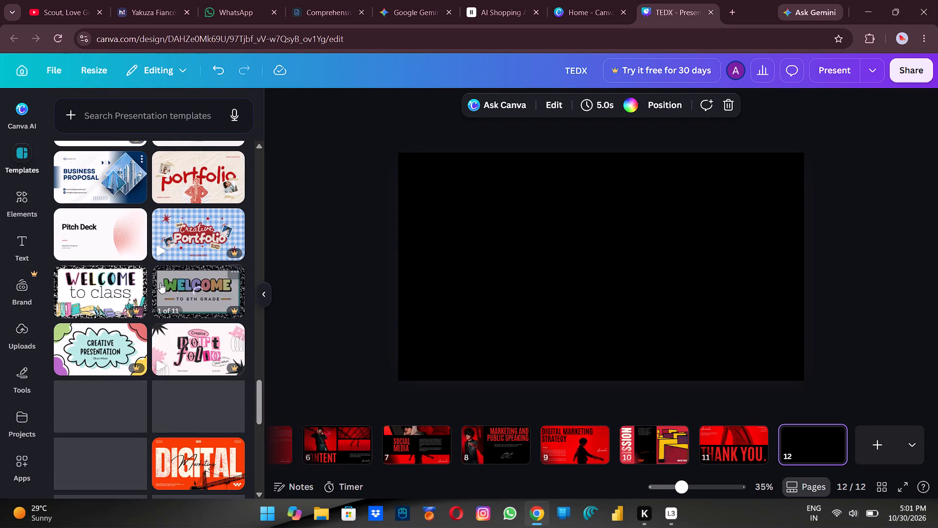
scroll(160, 283, "down", 2)
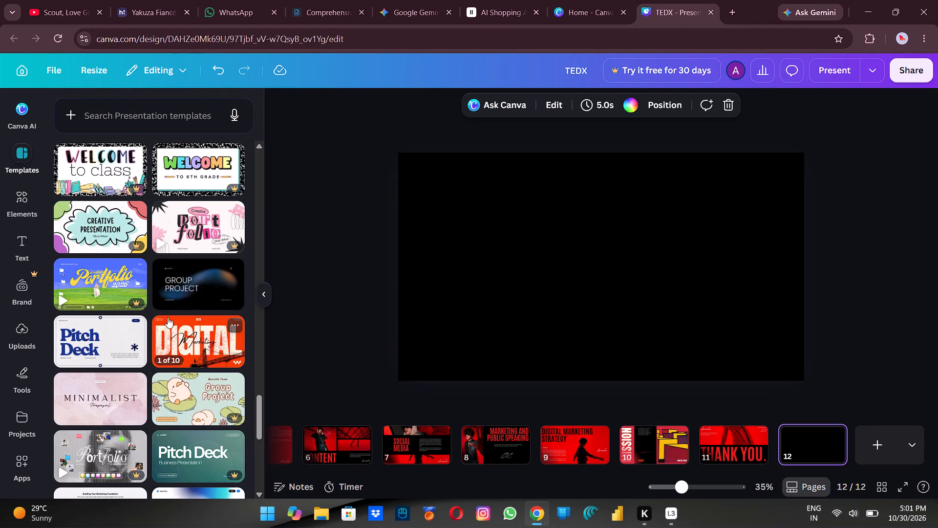
scroll(145, 320, "down", 5)
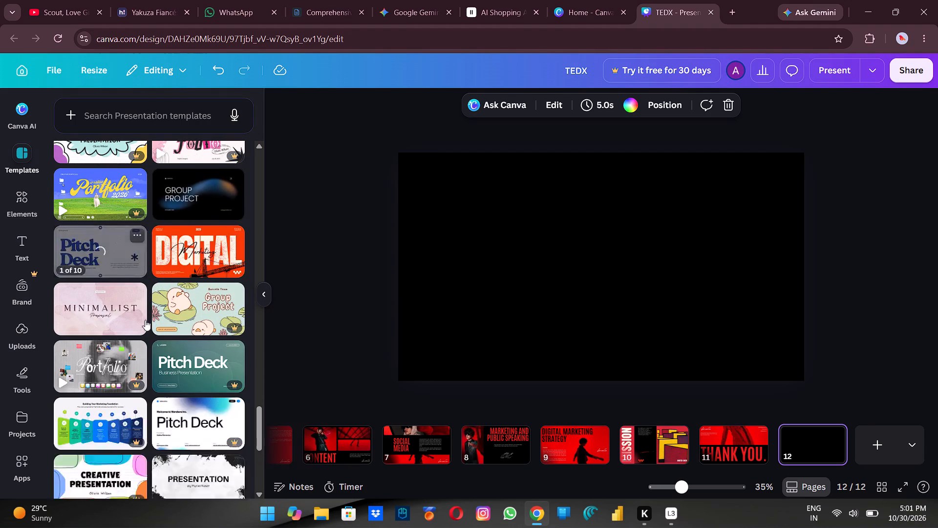
scroll(90, 371, "down", 2)
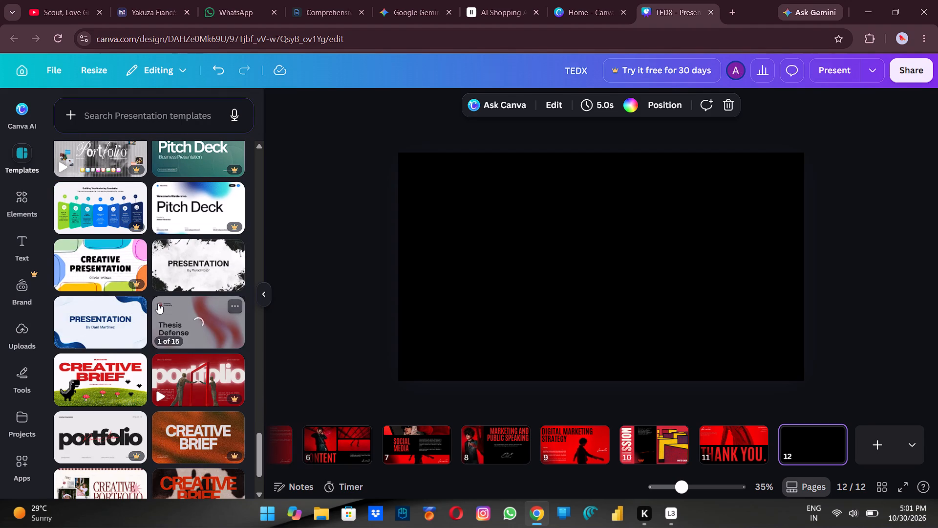
scroll(158, 303, "down", 5)
scroll(174, 369, "down", 6)
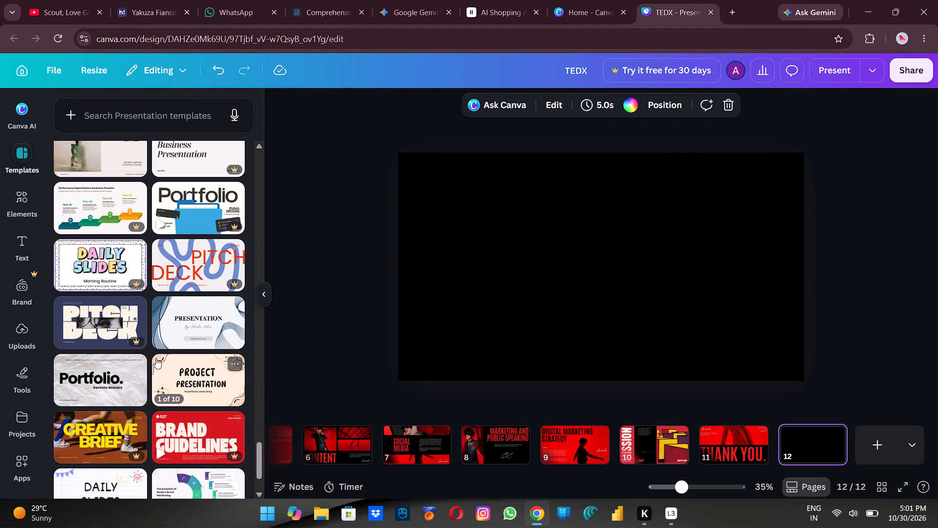
scroll(156, 358, "down", 3)
scroll(140, 368, "up", 4)
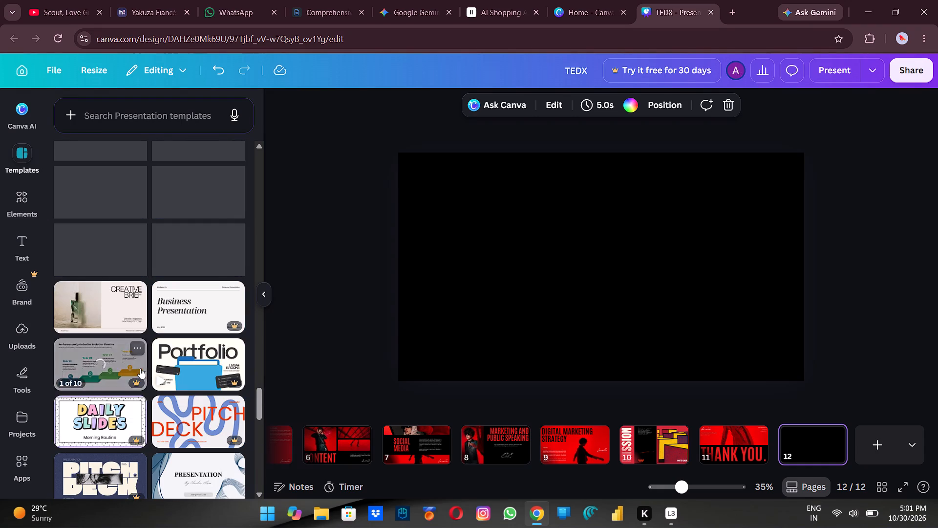
scroll(110, 308, "up", 6)
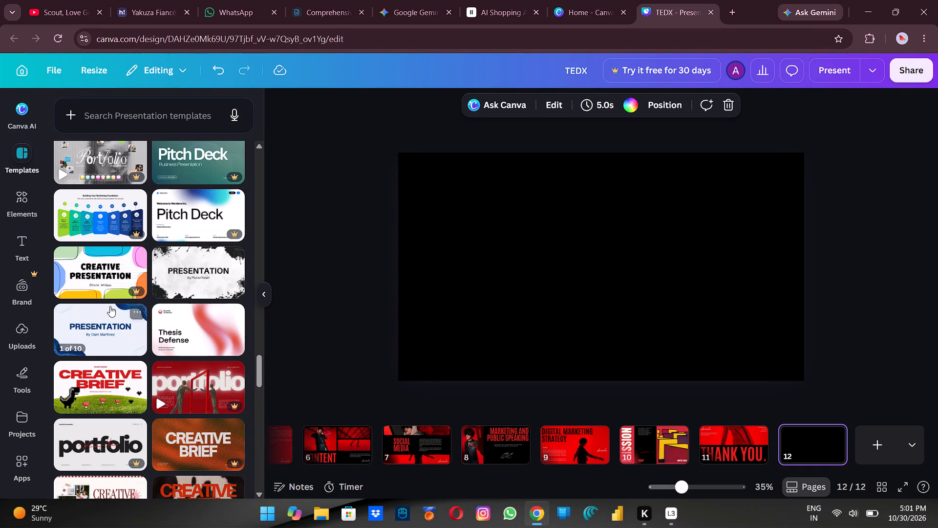
scroll(110, 306, "up", 5)
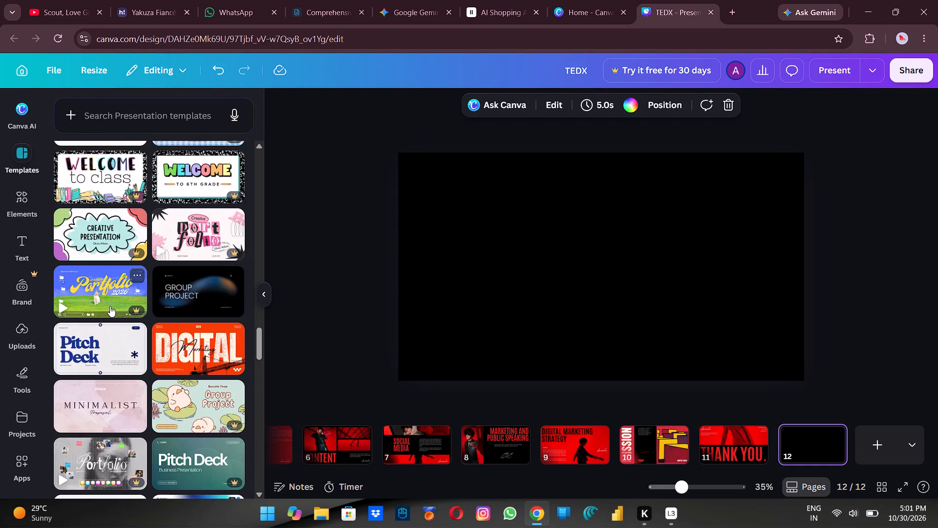
scroll(110, 306, "up", 14)
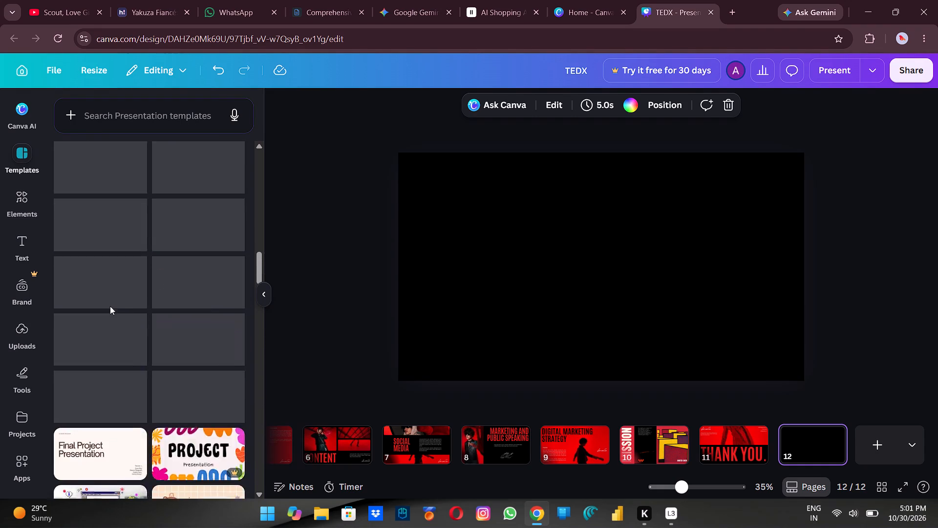
scroll(110, 306, "up", 19)
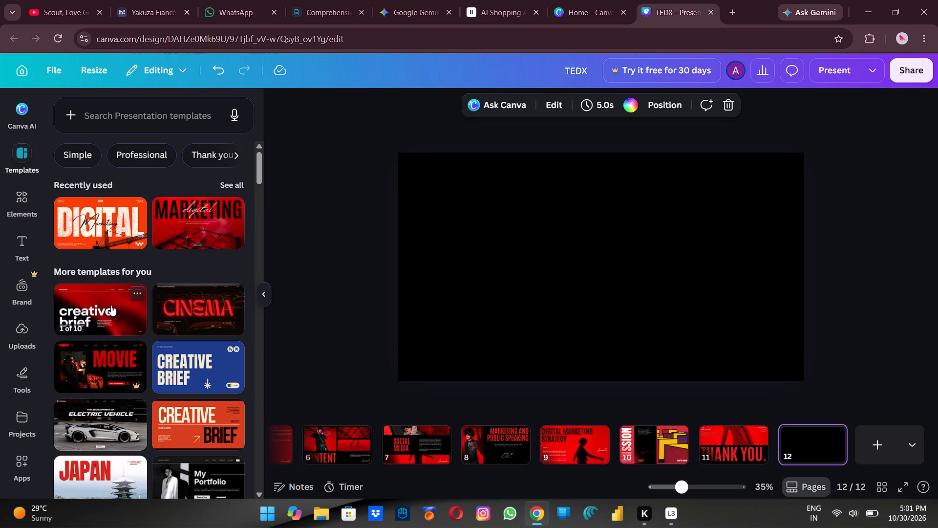
Apply the Team page of the Red Black Neon Cinema Presentation template to blank page 12.
left_click(180, 303)
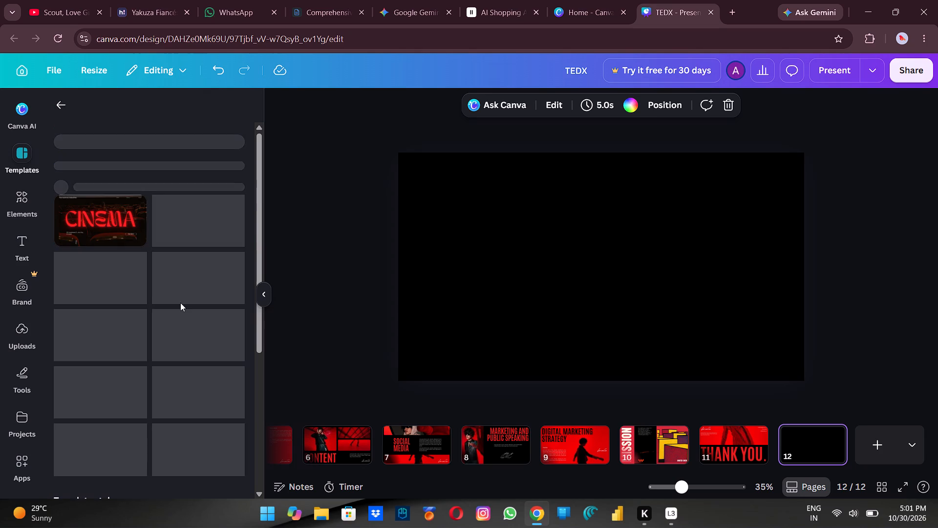
scroll(180, 302, "down", 1)
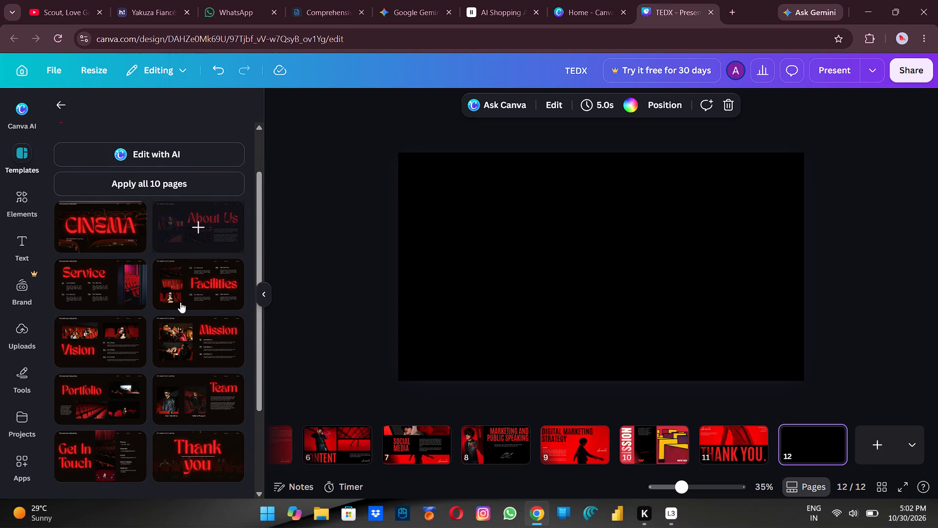
scroll(180, 302, "down", 2)
left_click(181, 285)
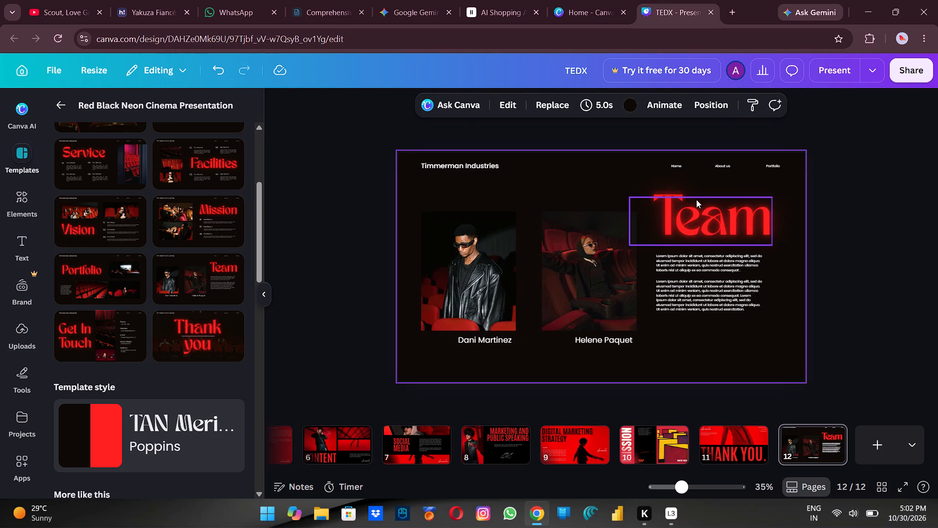
Apply the Drop shadow text effect to the Team title on page 12.
left_click_drag(700, 208, 699, 224)
left_click(712, 105)
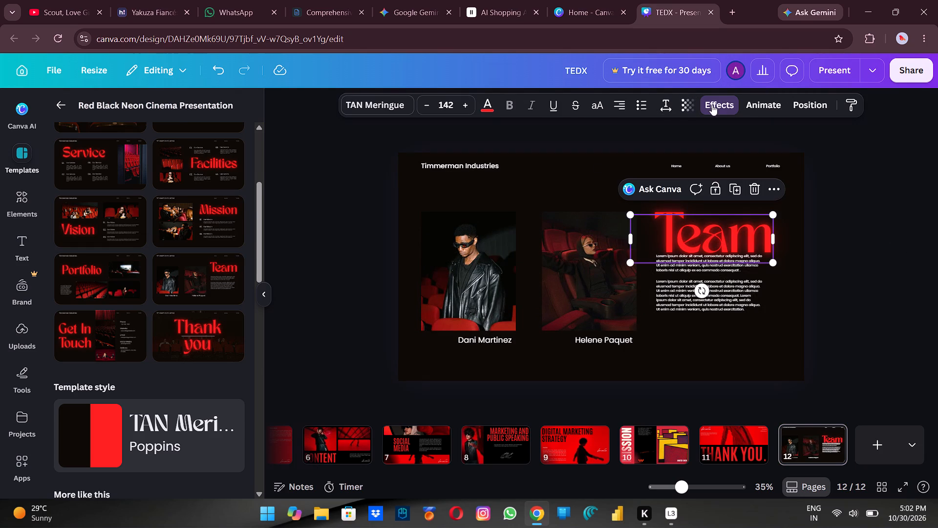
scroll(189, 260, "up", 4)
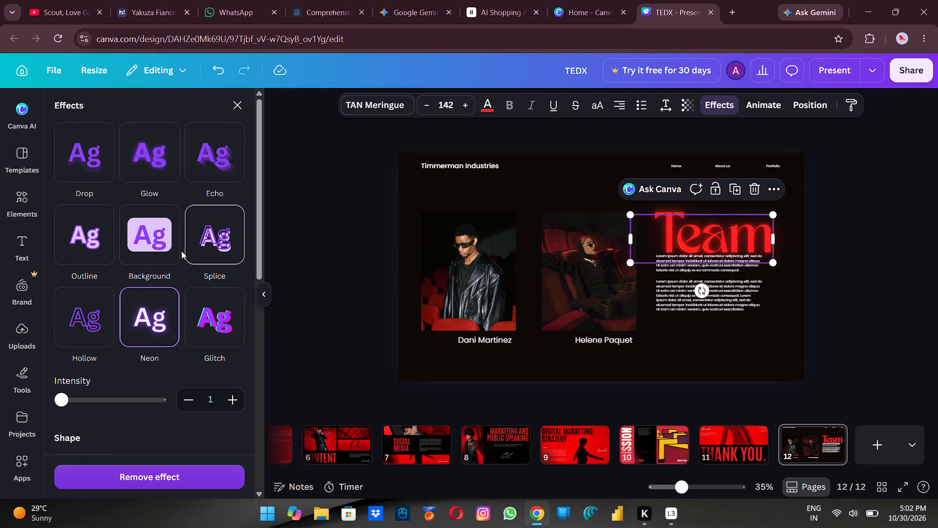
scroll(126, 227, "up", 5)
left_click(94, 166)
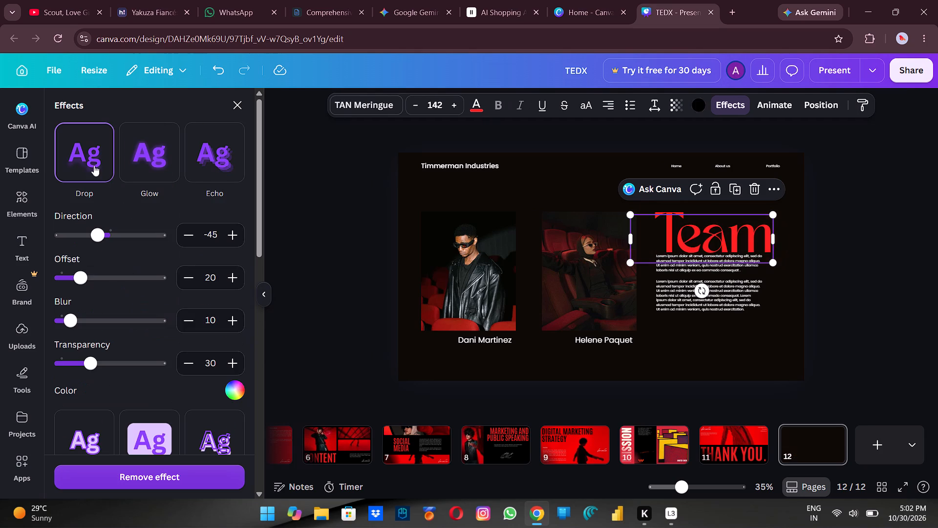
left_click(937, 264)
left_click(886, 249)
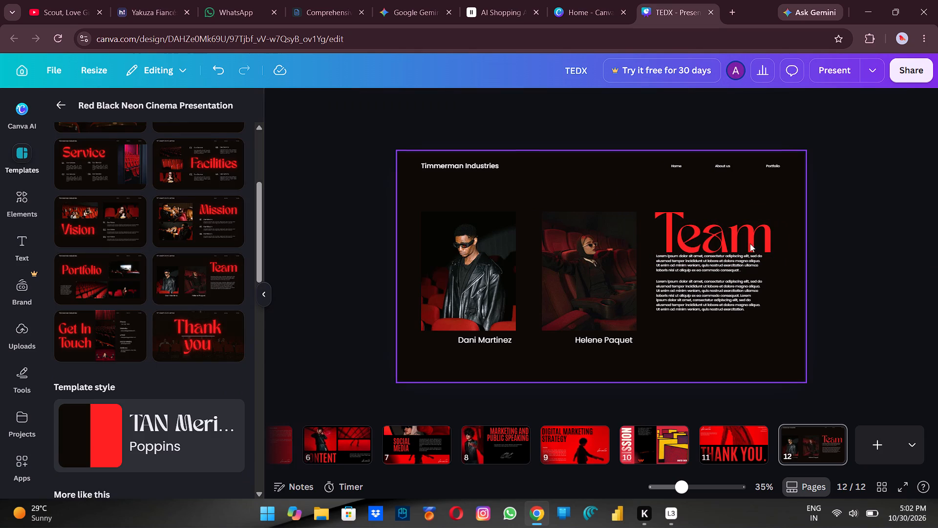
Move the Team title slightly up and to the left so it sits clear above the body paragraphs.
left_click_drag(745, 243, 738, 232)
left_click(878, 240)
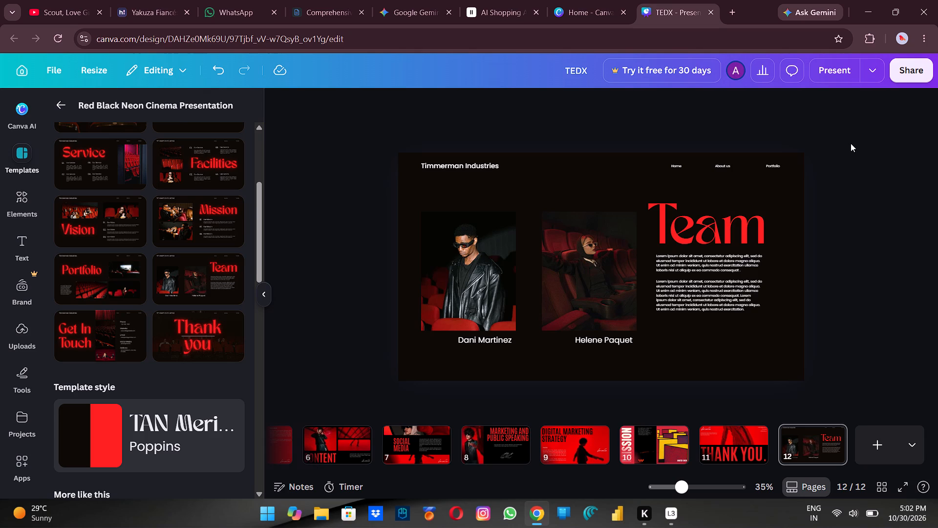
left_click(851, 143)
Reorder the pages so the Team slide becomes page 11 and the THANK YOU slide comes last as page 12.
left_click(708, 440)
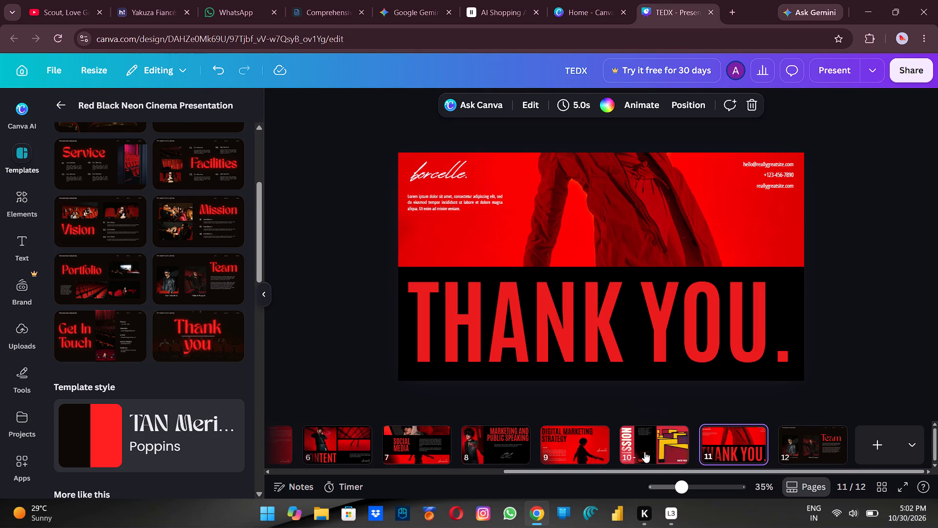
left_click_drag(734, 438, 809, 436)
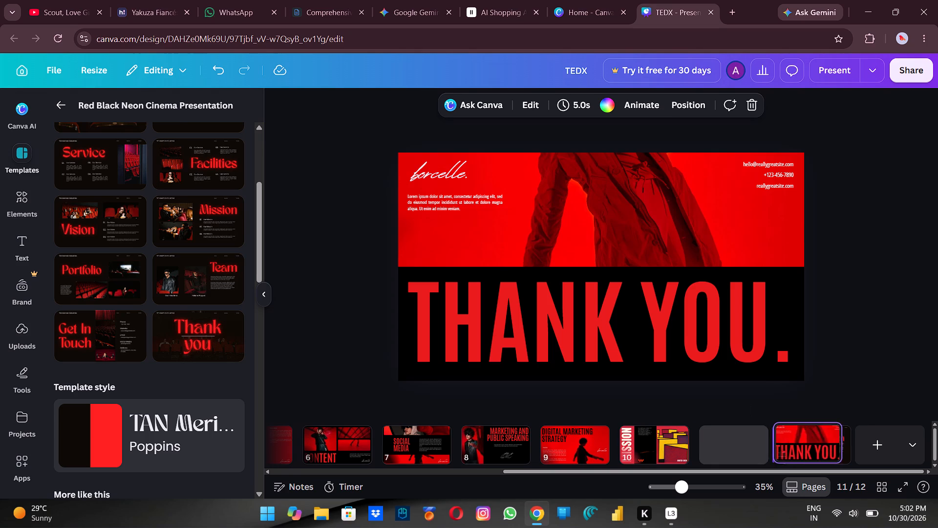
left_click_drag(809, 436, 833, 436)
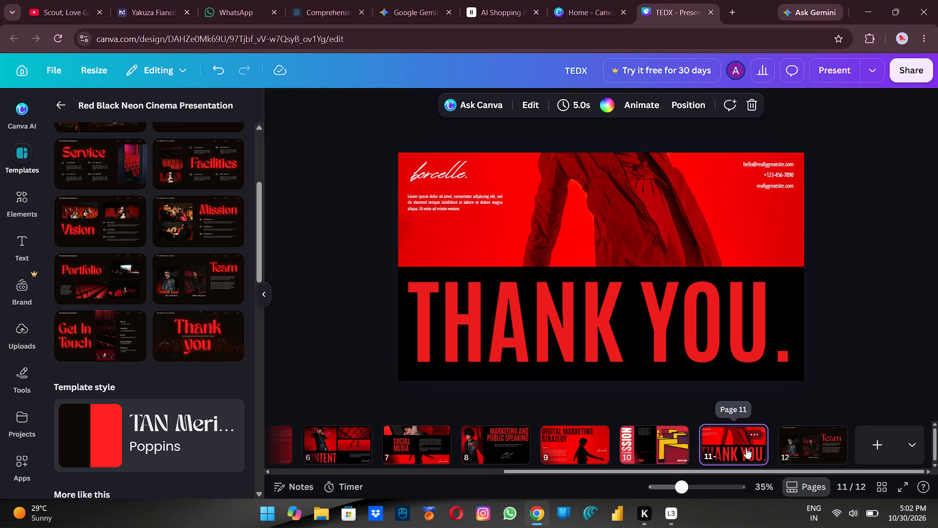
left_click_drag(746, 448, 830, 448)
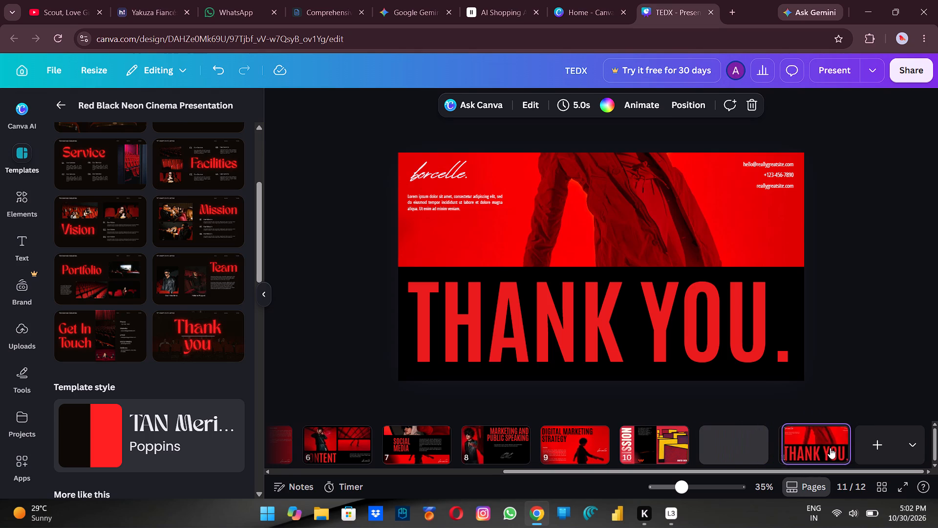
left_click_drag(830, 448, 834, 448)
left_click_drag(832, 448, 748, 445)
left_click_drag(807, 442, 698, 452)
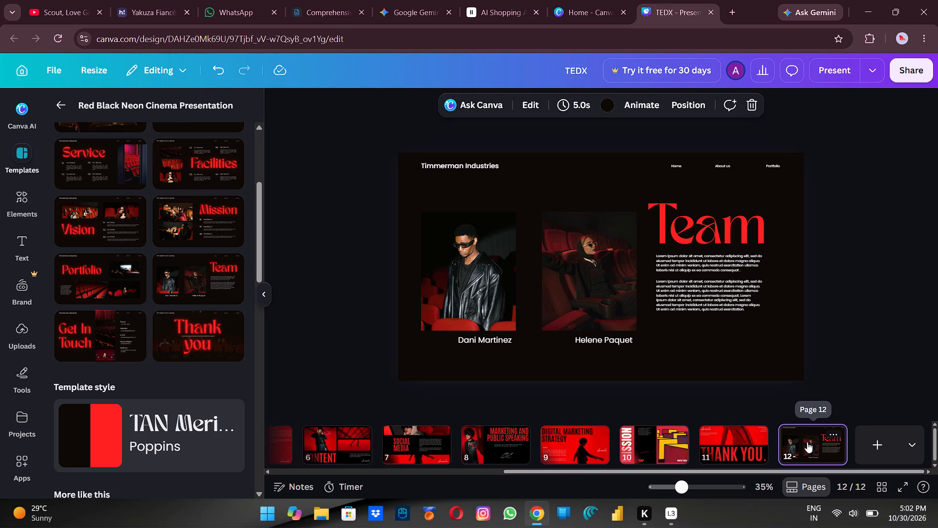
Review the MISSION slide on page 10 and go back through the preceding pages to page 8.
left_click(676, 442)
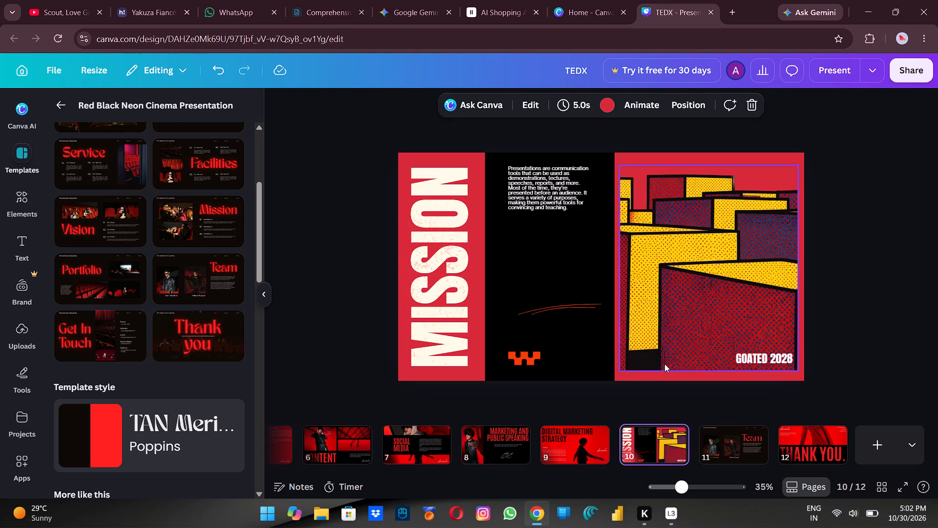
scroll(664, 364, "down", 4)
scroll(664, 364, "up", 5)
scroll(664, 364, "down", 6)
left_click(591, 446)
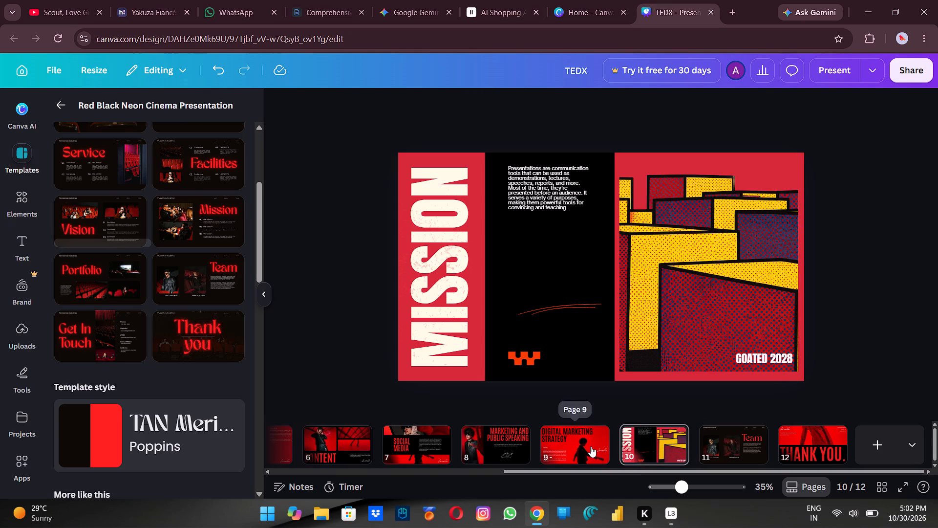
left_click(495, 443)
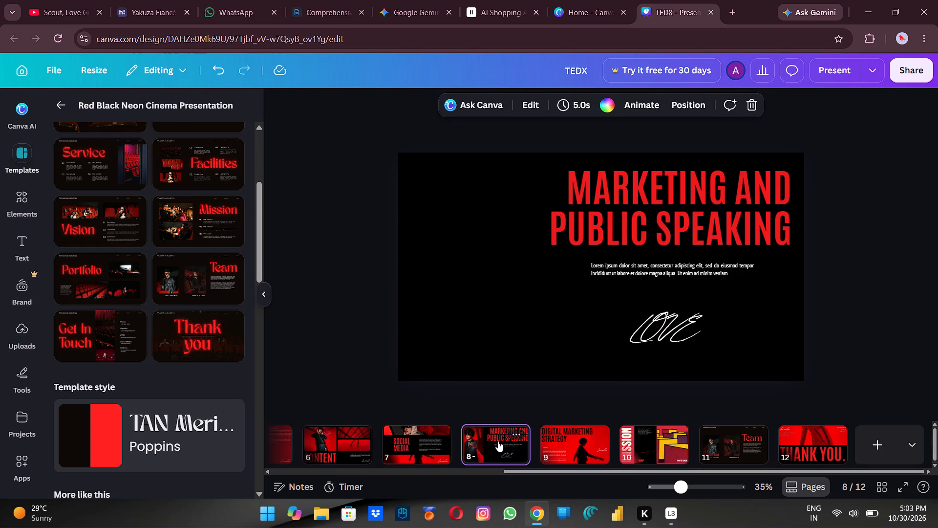
Delete the DIGITAL MARKETING STRATEGY slide on page 9.
left_click(435, 439)
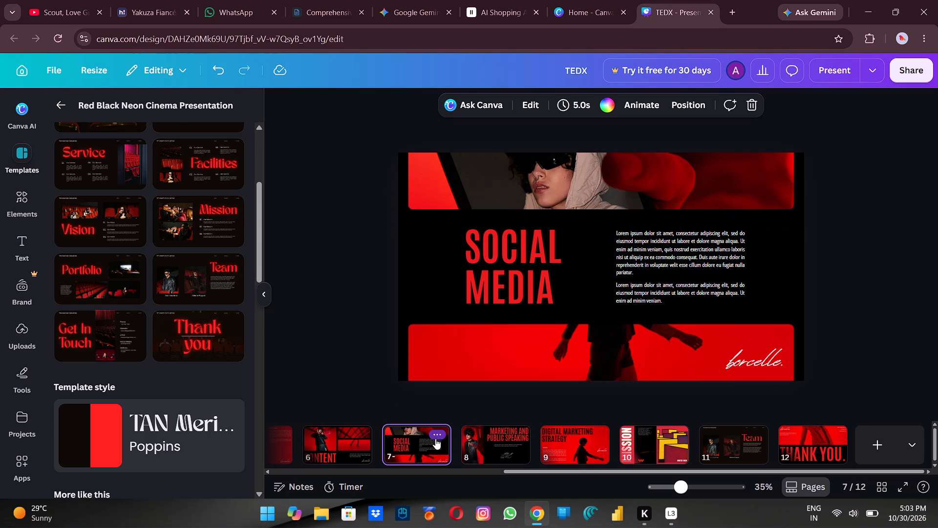
left_click(363, 441)
left_click(561, 439)
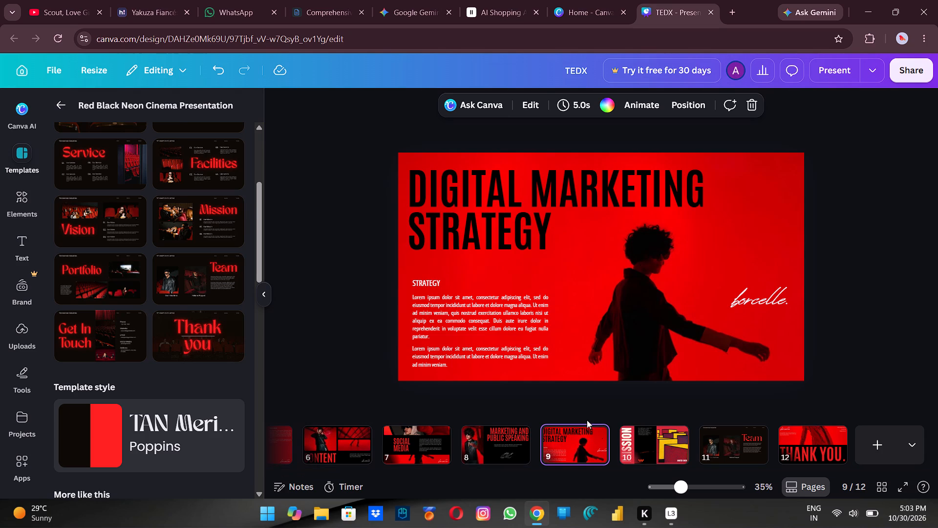
right_click(579, 447)
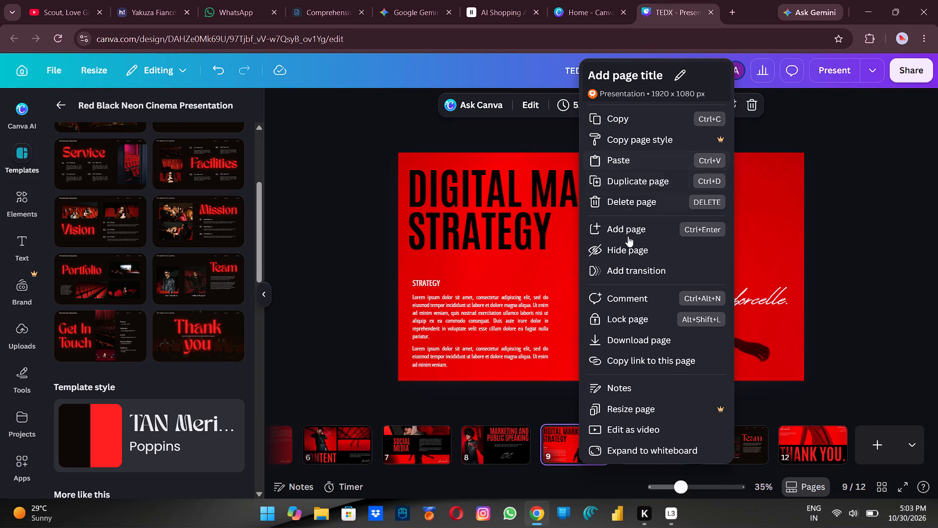
left_click(509, 311)
key("Delete")
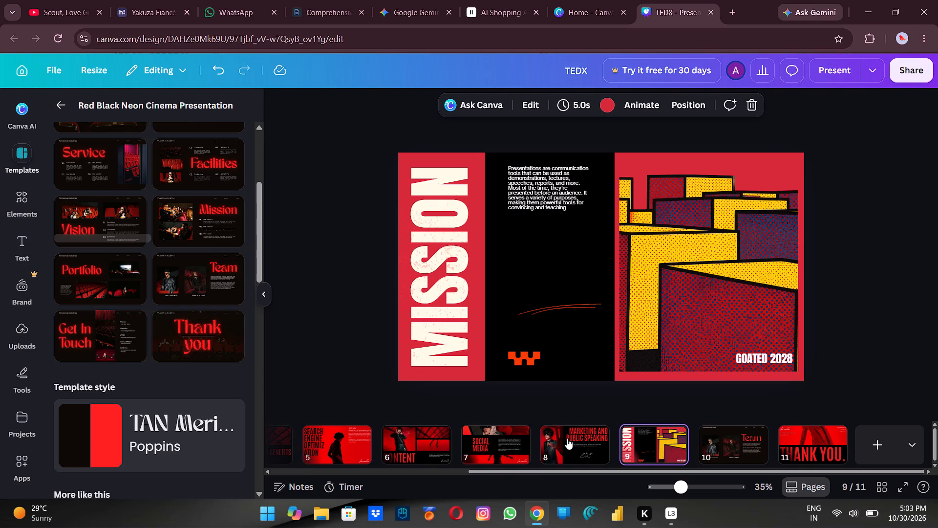
left_click(578, 414)
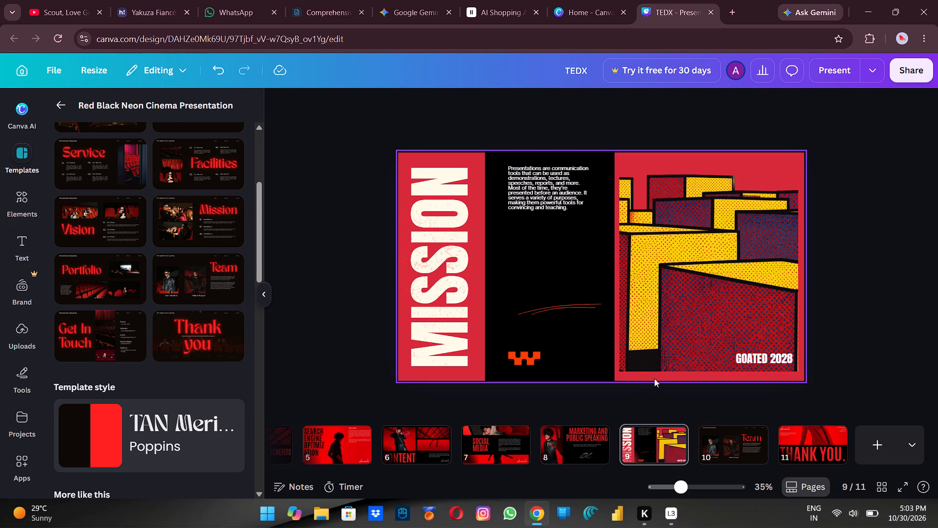
Move both body paragraphs on the KEY BENEFITS slide on page 4 slightly inward from the slide's edge, the first also slightly up.
left_click(555, 191)
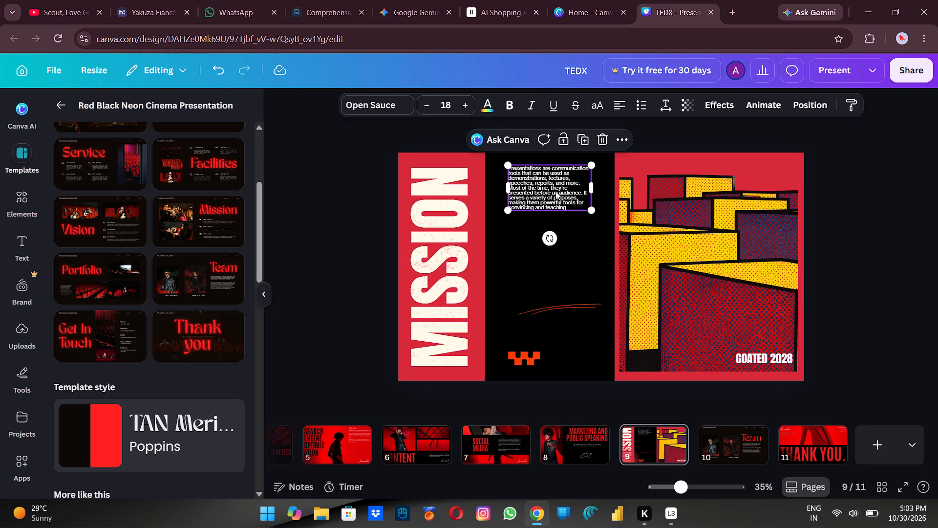
left_click(576, 433)
left_click_drag(575, 471, 458, 471)
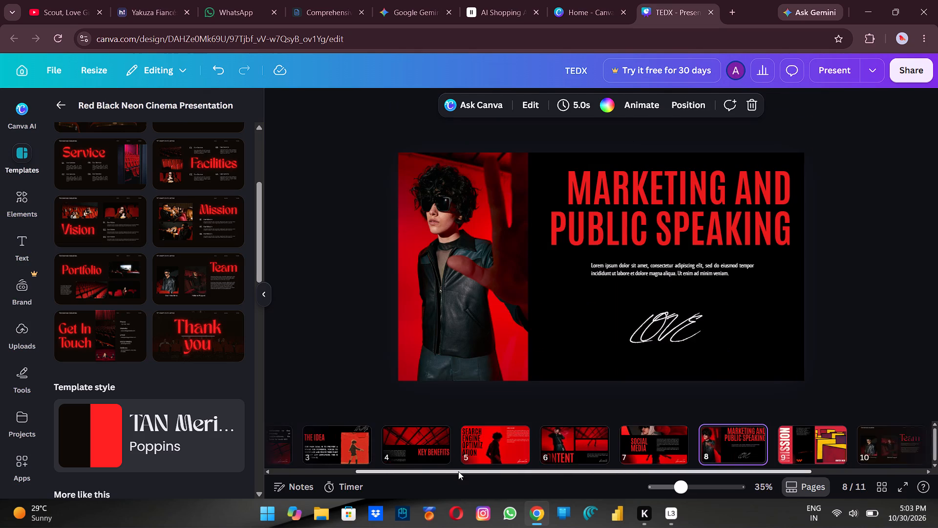
left_click_drag(458, 471, 454, 471)
left_click(454, 471)
left_click_drag(454, 471, 339, 467)
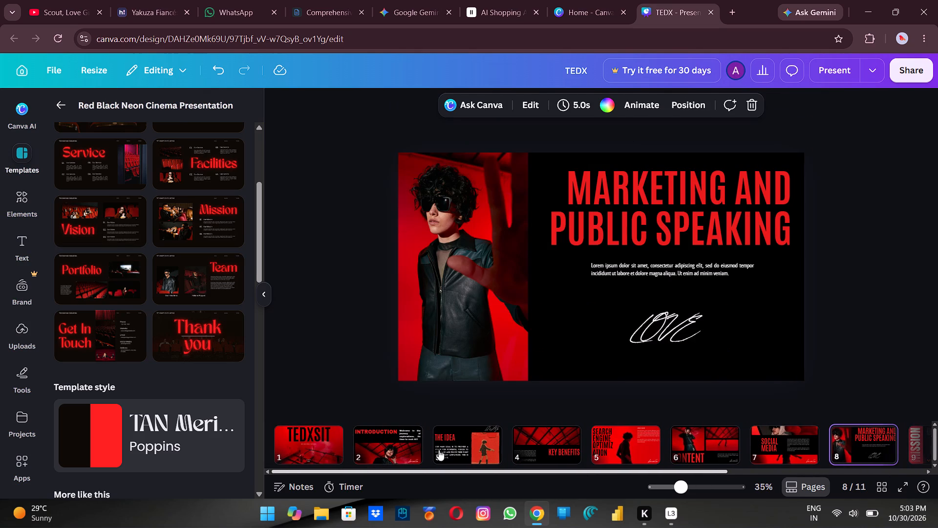
left_click(483, 449)
left_click(569, 437)
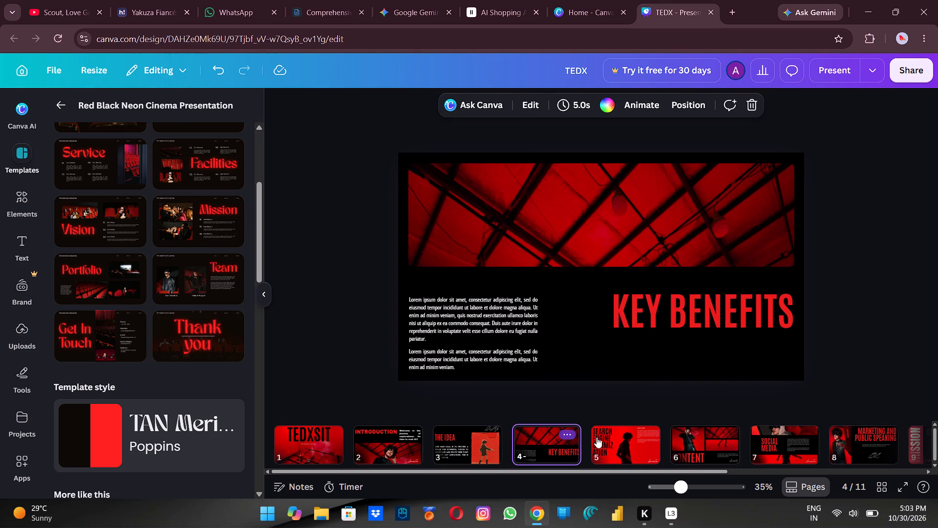
left_click_drag(474, 319, 486, 311)
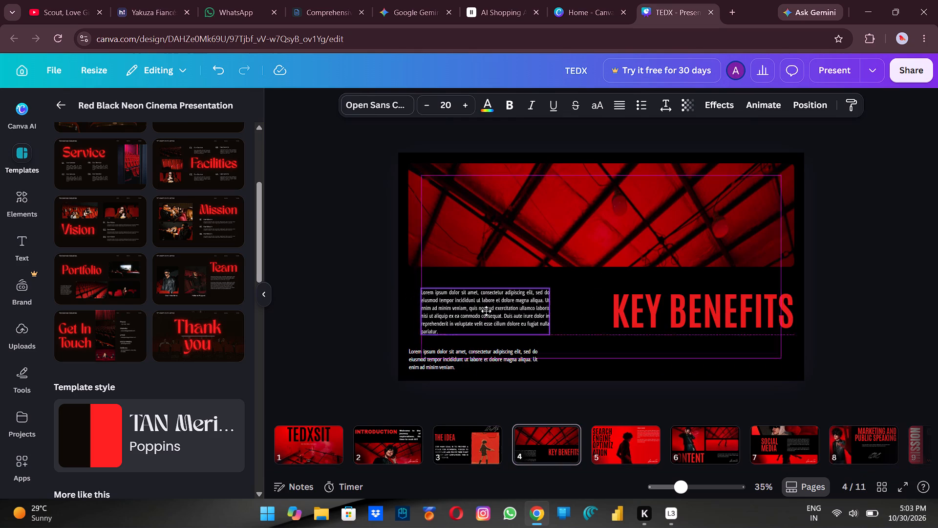
left_click_drag(486, 311, 486, 310)
left_click_drag(469, 353, 484, 353)
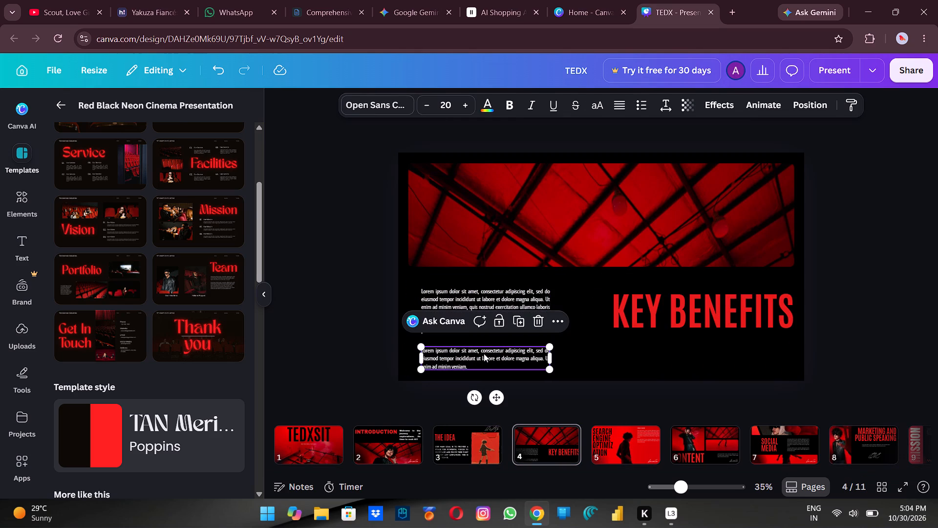
Apply the Modern comic Style Match to the background image of the SEARCH ENGINE OPTIMIZATION slide on page 5.
left_click(640, 444)
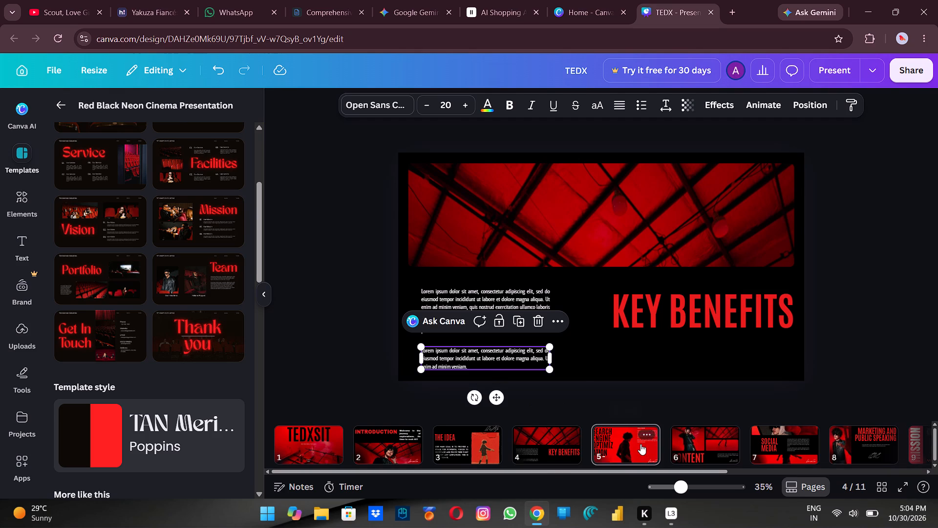
left_click(604, 287)
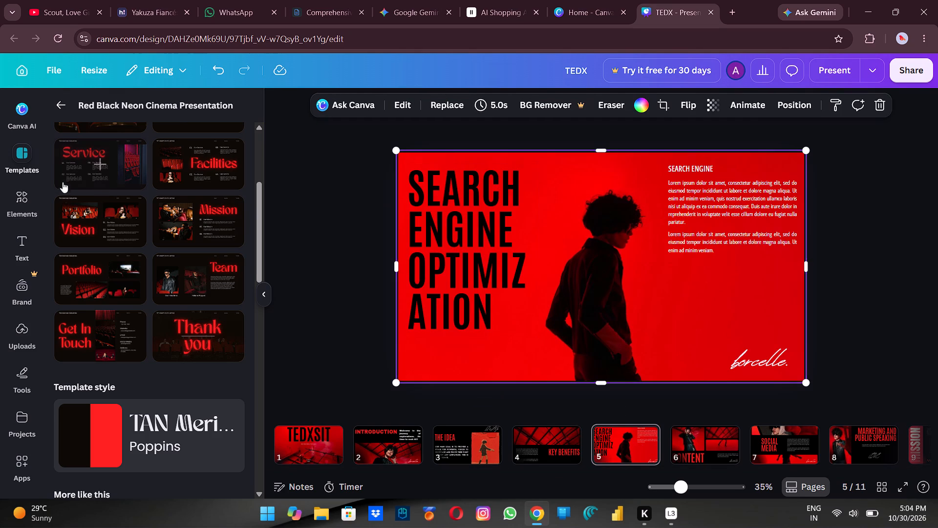
left_click(392, 104)
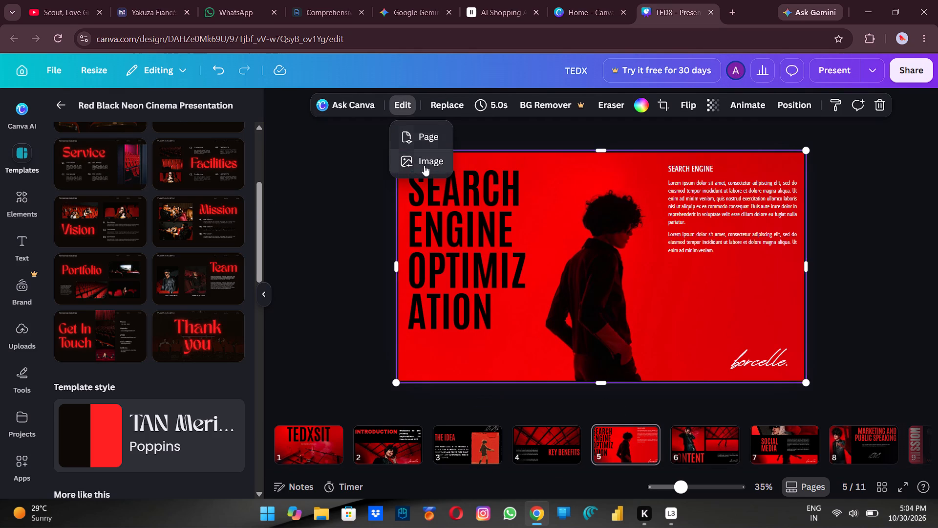
left_click(424, 165)
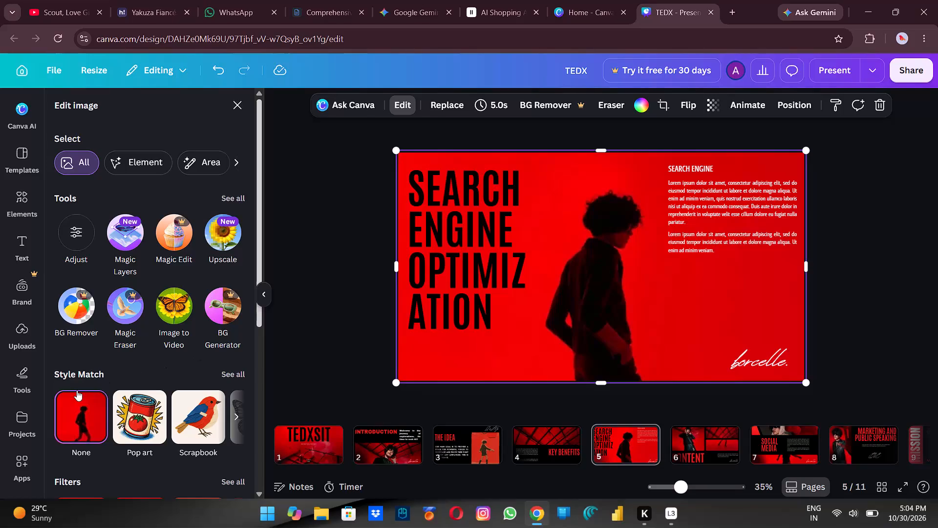
scroll(184, 396, "down", 2)
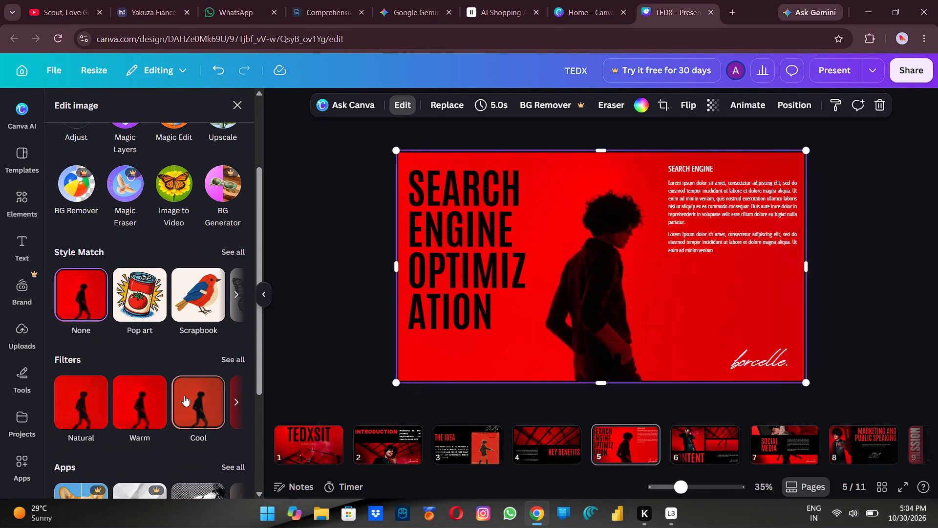
scroll(219, 370, "down", 3)
scroll(219, 371, "up", 5)
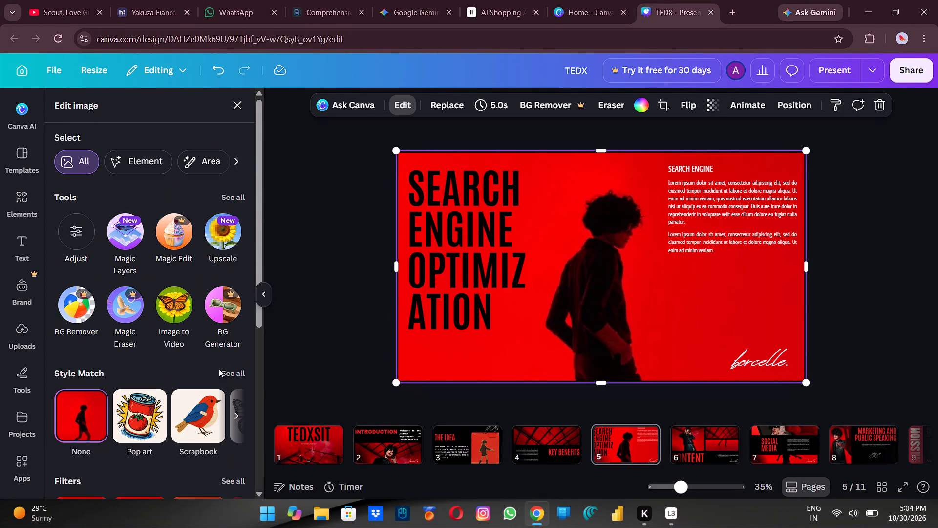
left_click(227, 373)
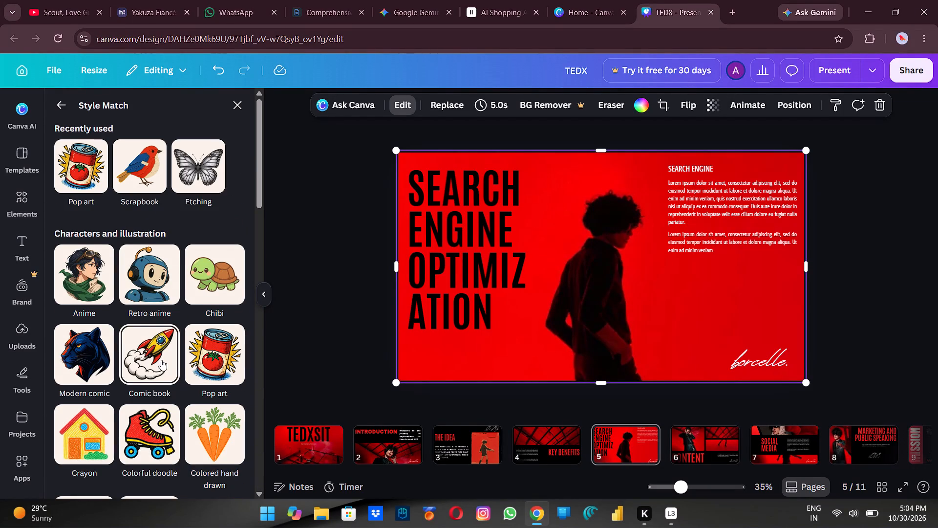
scroll(162, 360, "down", 2)
left_click(81, 243)
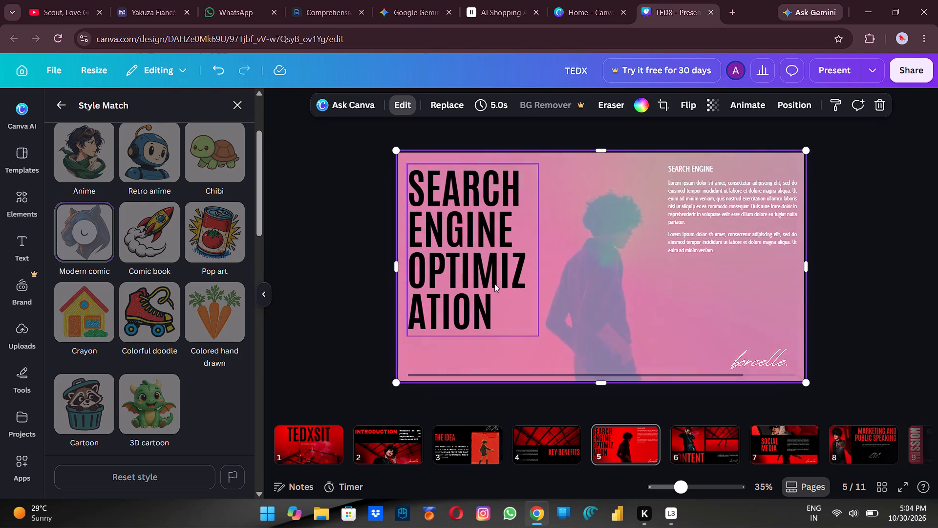
Replace the SEARCH ENGINE OPTIMIZATION title on page 5 with "A NEW ERA".
left_click(494, 284)
left_click(494, 284)
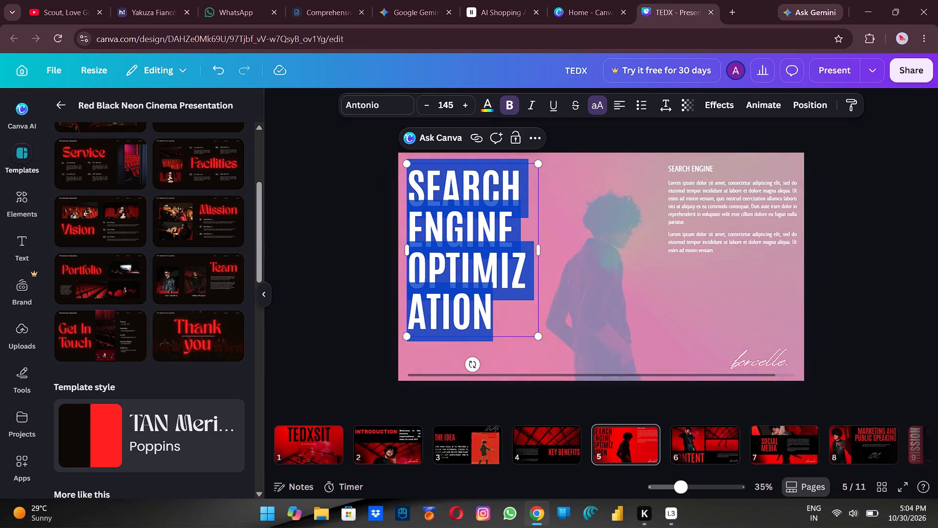
type("A NEW ERA")
scroll(199, 297, "up", 6)
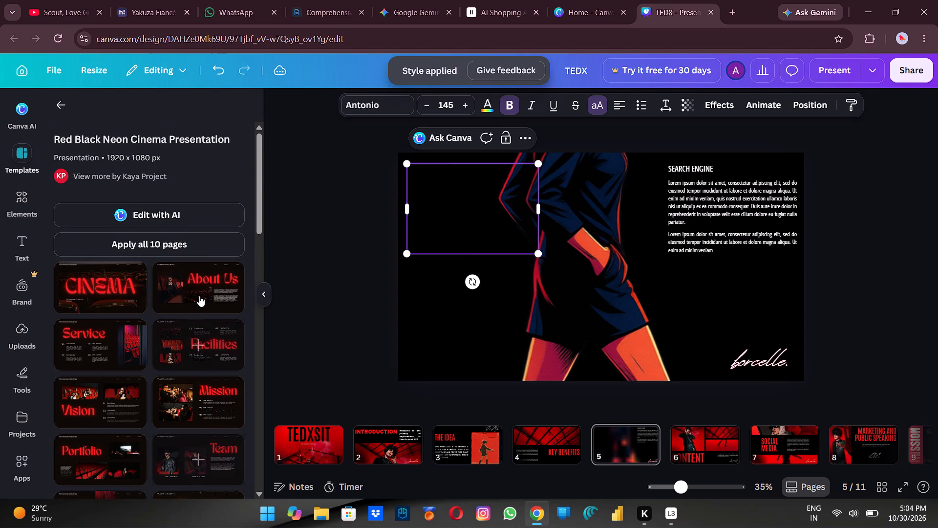
scroll(199, 296, "up", 5)
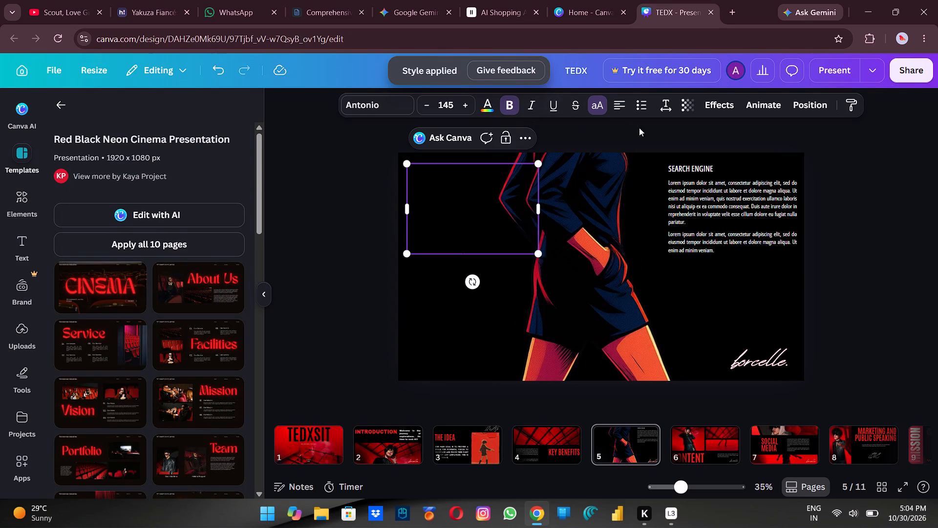
Set the text colour of the whole A NEW ERA title on page 5 to white.
double_click(510, 214)
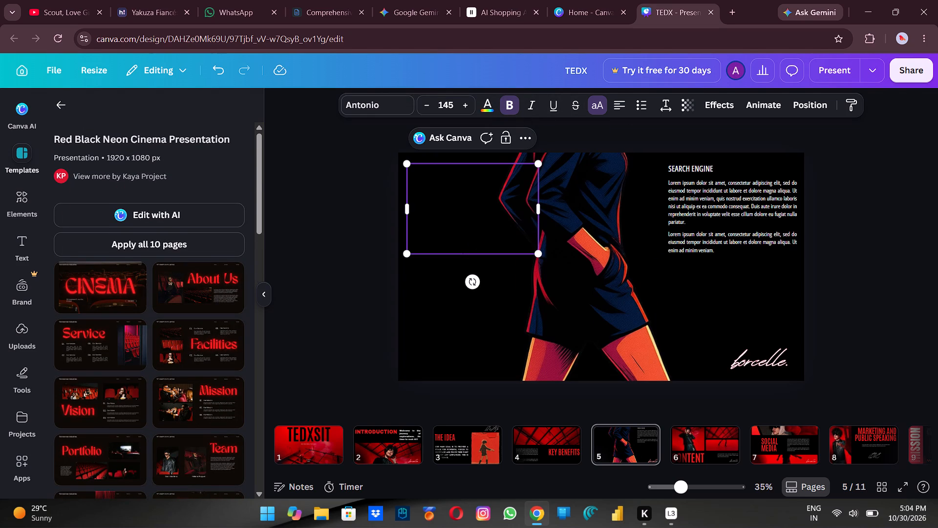
left_click_drag(520, 239, 419, 176)
left_click_drag(502, 241, 404, 182)
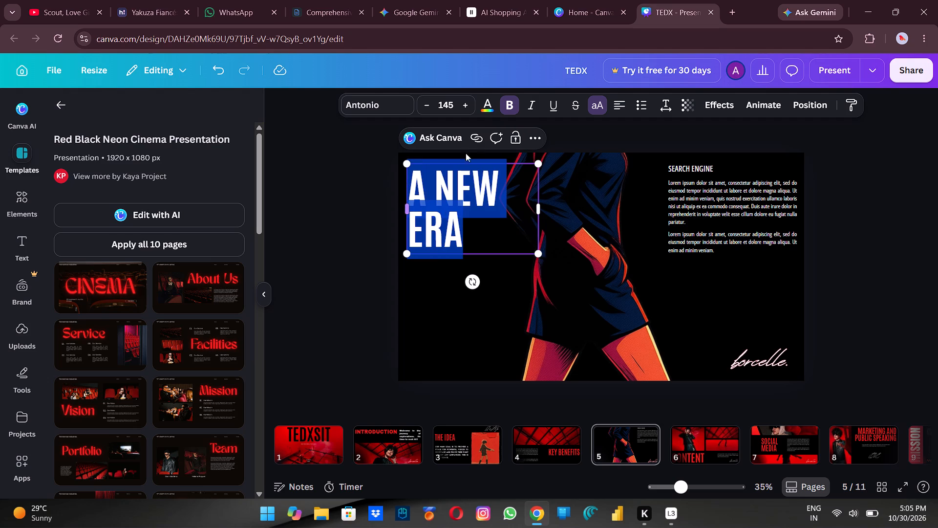
left_click(484, 108)
left_click(207, 196)
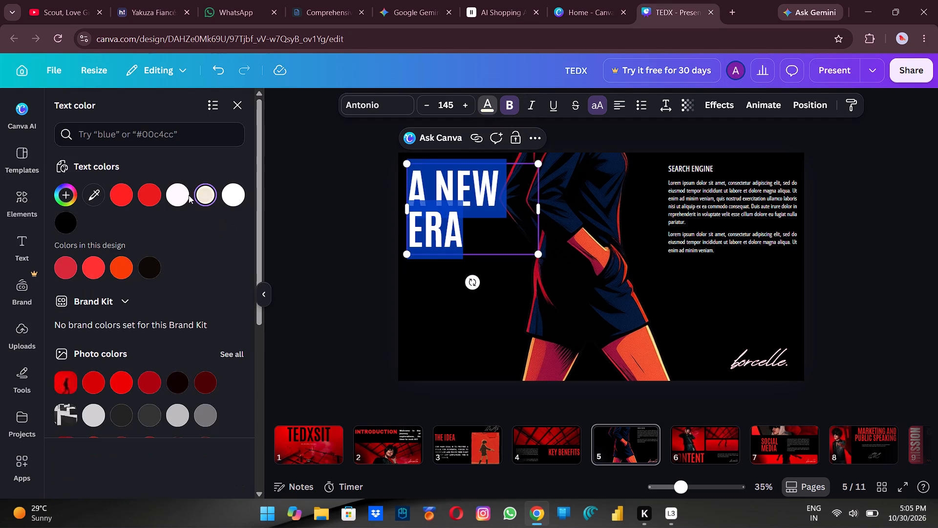
left_click(185, 194)
double_click(878, 239)
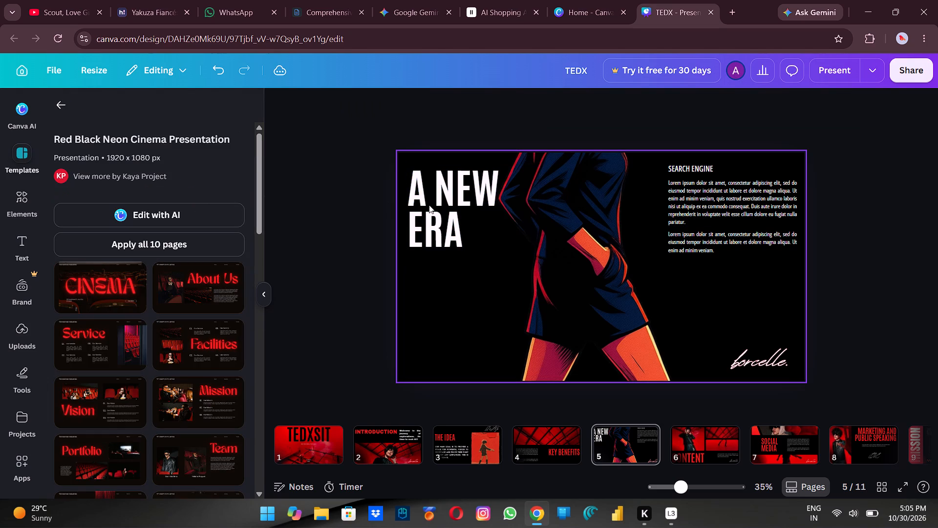
Move the A NEW ERA title down to about the slide's mid-height.
left_click_drag(429, 205, 433, 262)
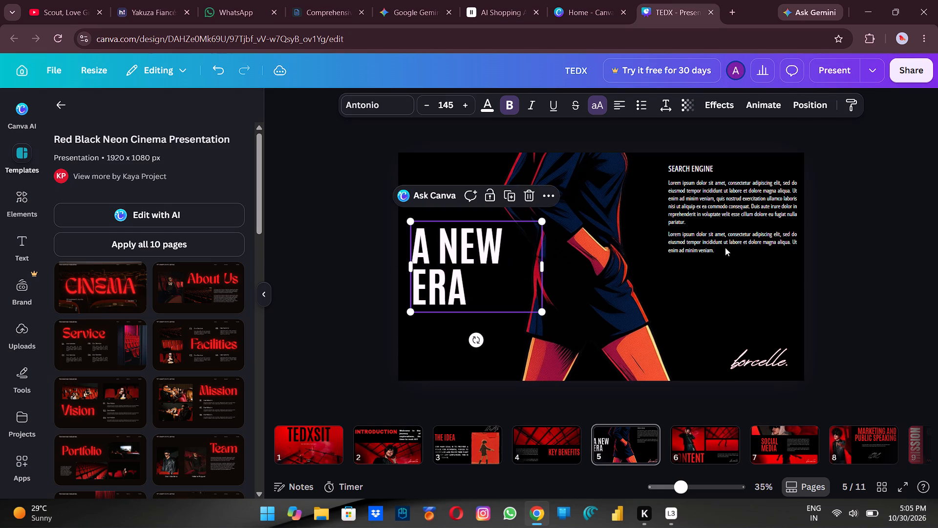
Delete both Lorem ipsum paragraphs below the SEARCH ENGINE subheading on page 5.
left_click(738, 216)
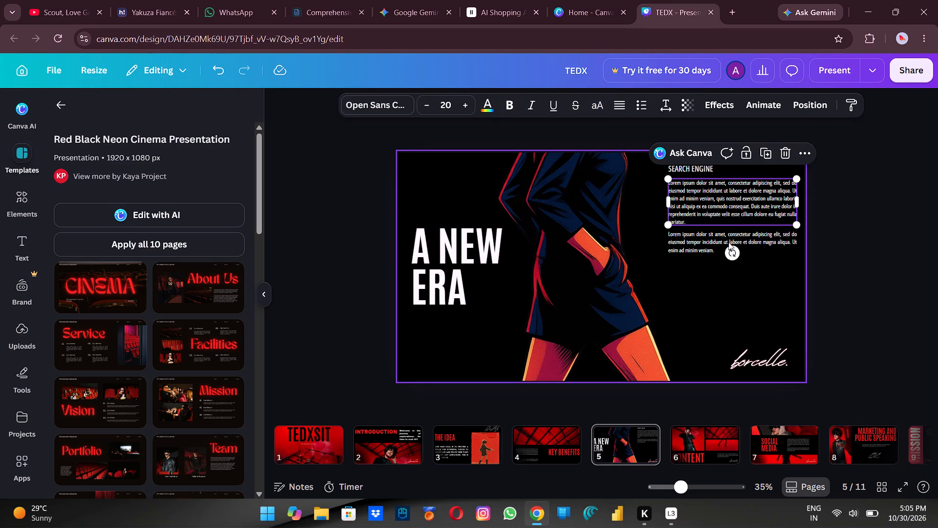
left_click(785, 146)
left_click(714, 236)
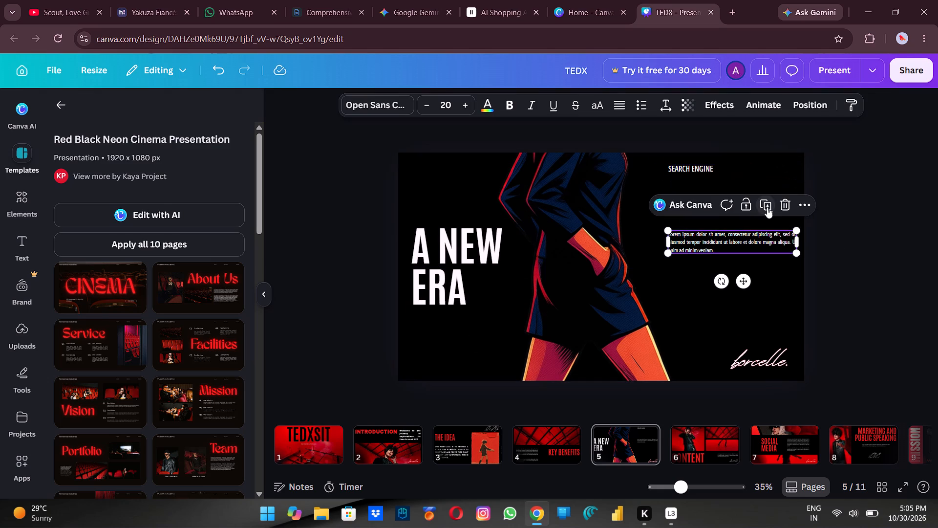
left_click(776, 207)
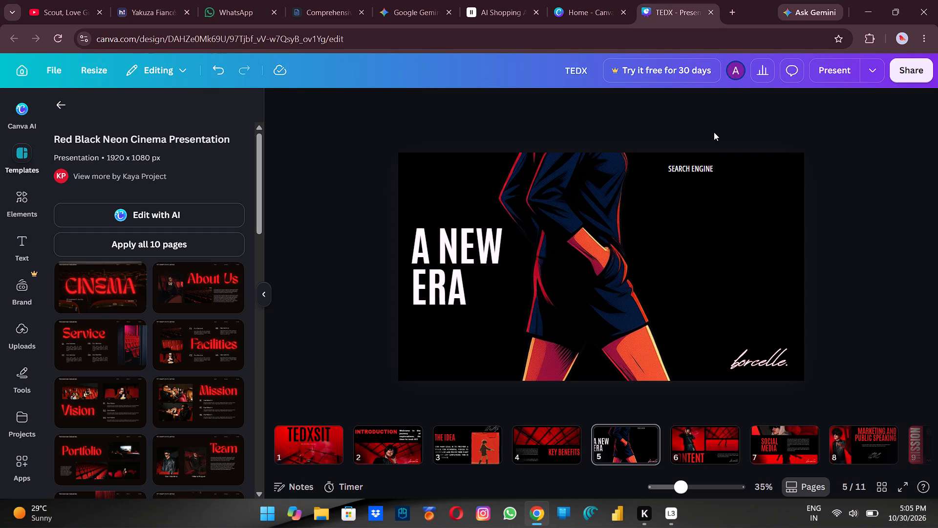
Move the SEARCH ENGINE subheading down to mid-slide and change its text to "IT IS TIME TO SHOW EVERYONE WHAT WE ARE CAPABLE OF".
left_click_drag(701, 169, 725, 262)
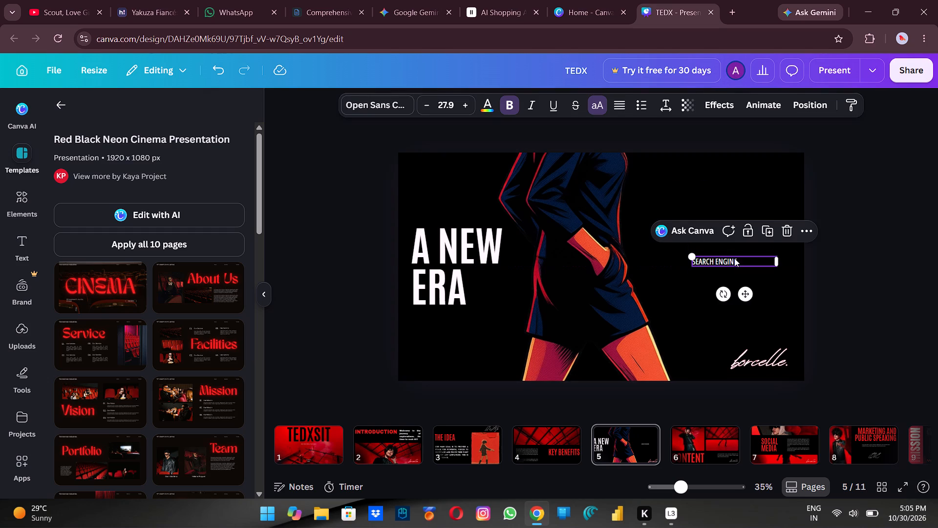
double_click(735, 258)
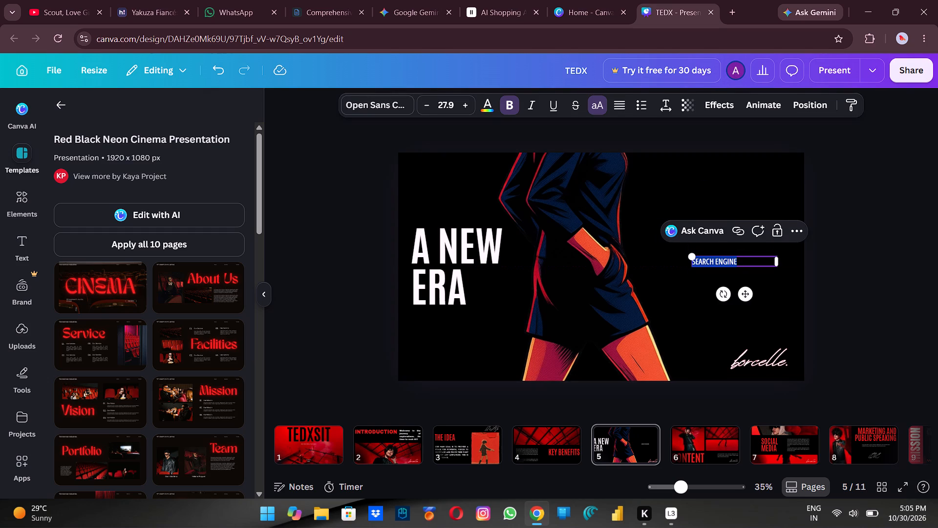
type("IT")
key("space")
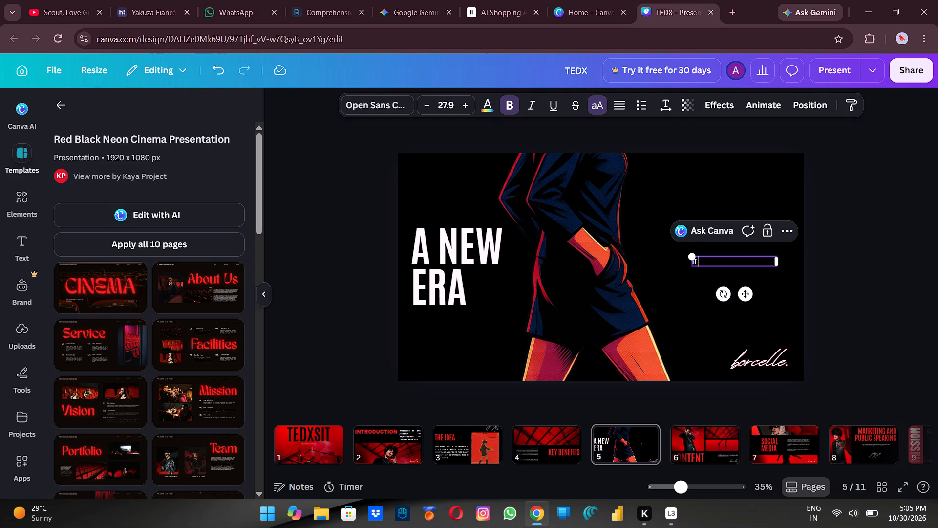
type("IS TIME TO")
key("space")
type("SHOW T")
key("BackSpace")
type("EVERYONE WHAT WE ARE")
key("space")
type("CAPABLE OF")
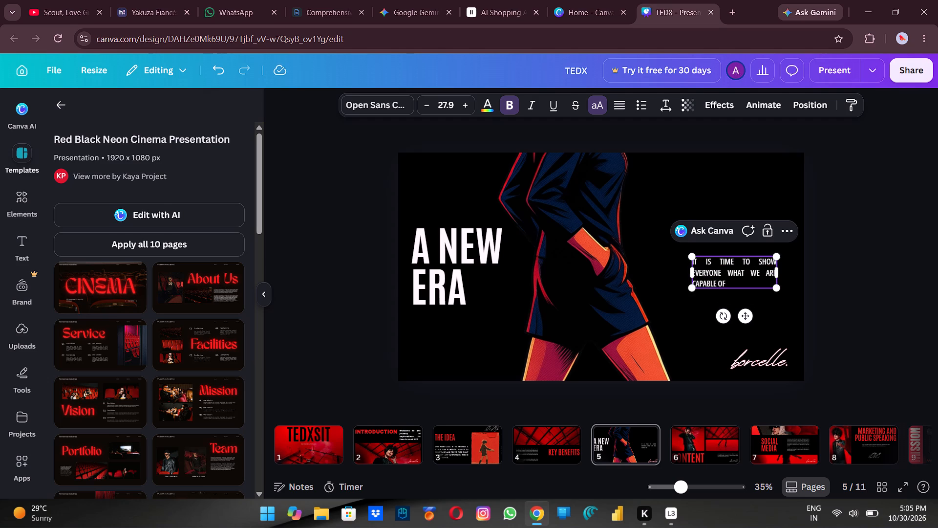
Add an exclamation mark at the end of the page 5 subheading and increase its font size to 41.9.
key("shift+exclam")
triple_click(467, 107)
triple_click(467, 107)
triple_click(467, 107)
triple_click(467, 107)
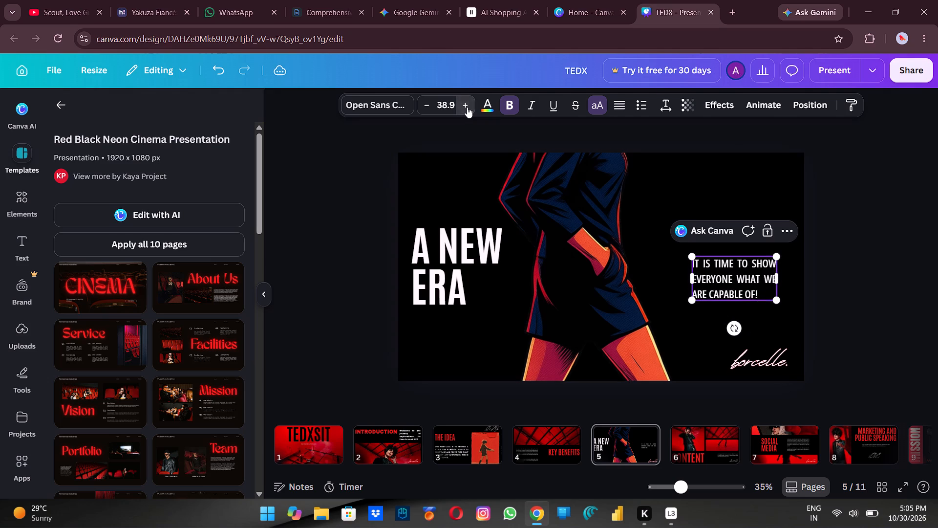
double_click(467, 107)
left_click(911, 293)
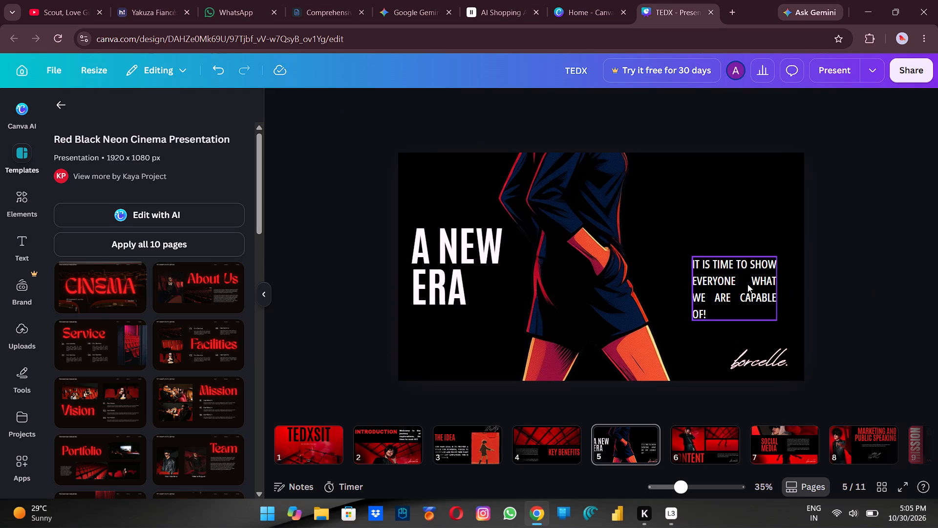
Move the page 5 subheading up until it is level with the A NEW ERA title.
left_click_drag(747, 284, 746, 260)
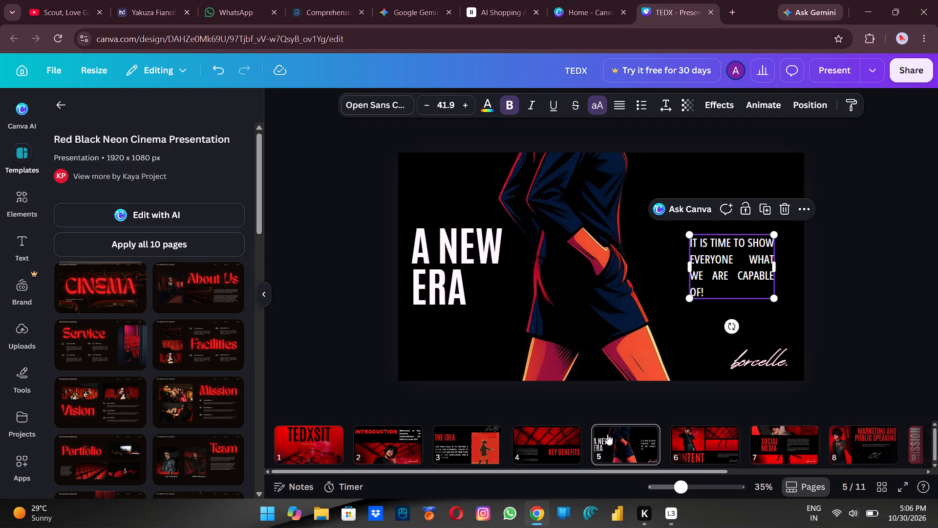
Delete the lower Lorem ipsum paragraph on page 4, the KEY BENEFITS slide.
left_click(552, 434)
left_click(463, 351)
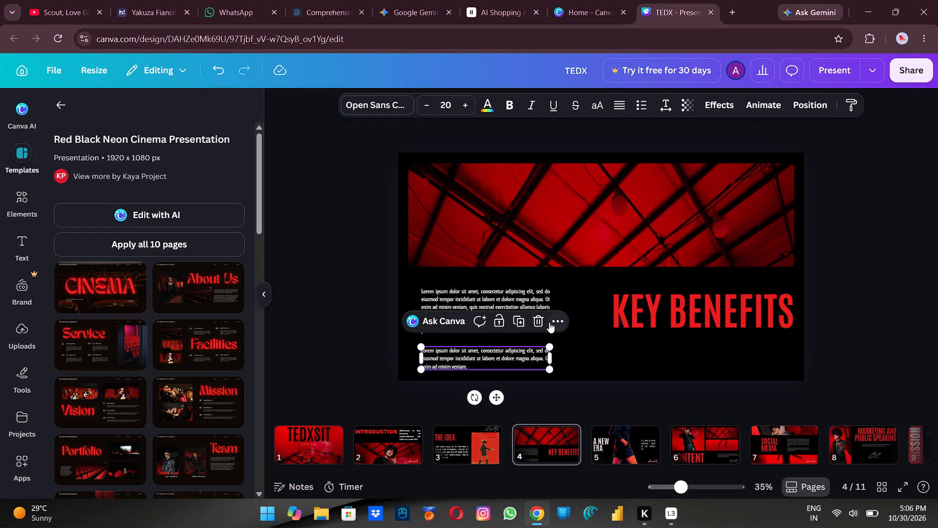
left_click(539, 320)
Replace the remaining Lorem ipsum paragraph on page 4 with "JOIN AND WITNESS YOURSELF THE MAGIC OF TEAMWORK AND DOMINATION.".
double_click(517, 309)
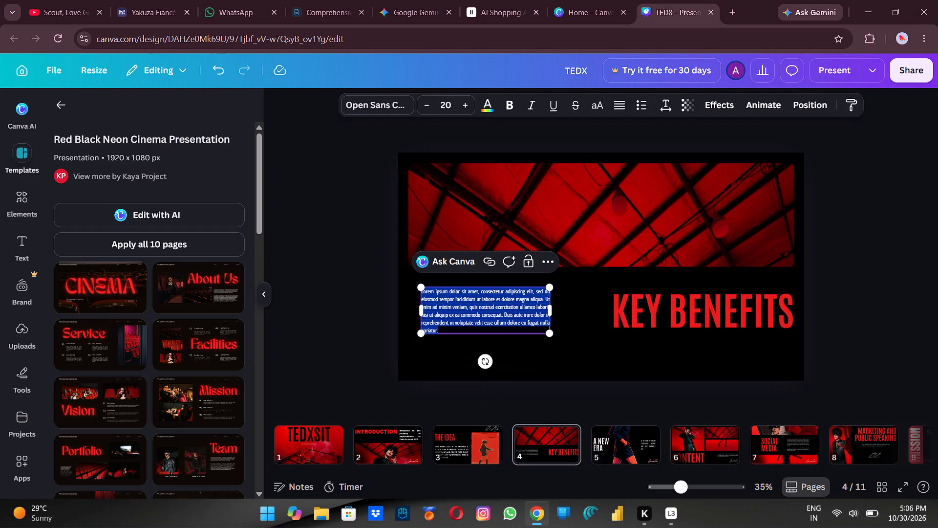
type("JOIN AND WITNESS YOURSELF THE MAG")
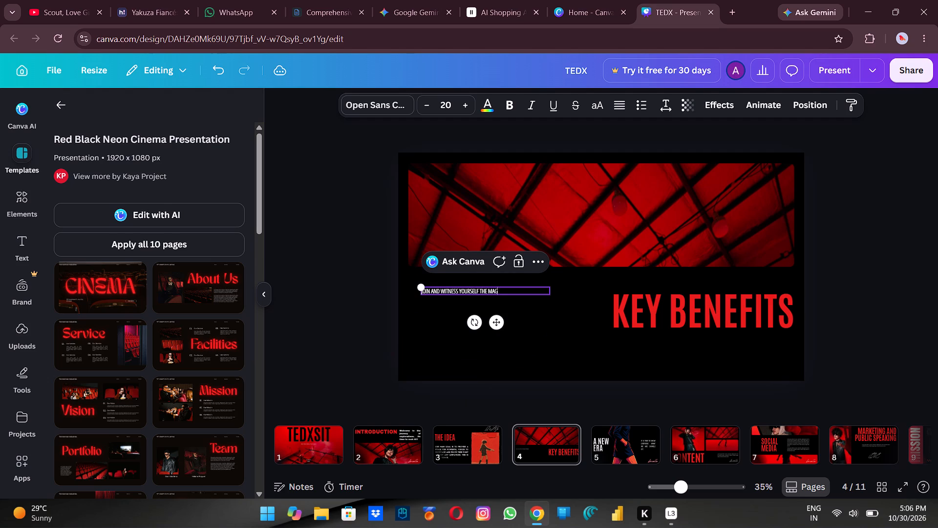
type("IC OF")
key("space")
type("TEAMWORK AND")
key("space")
type("DOMINATION.")
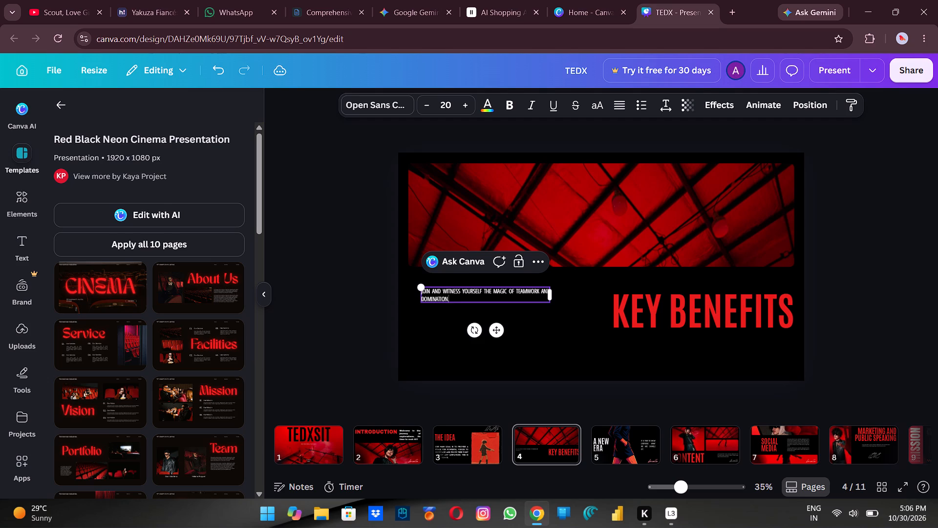
Increase the font size of the new page 4 paragraph to 36.
triple_click(468, 103)
triple_click(468, 103)
triple_click(467, 103)
triple_click(467, 103)
triple_click(467, 103)
left_click(467, 103)
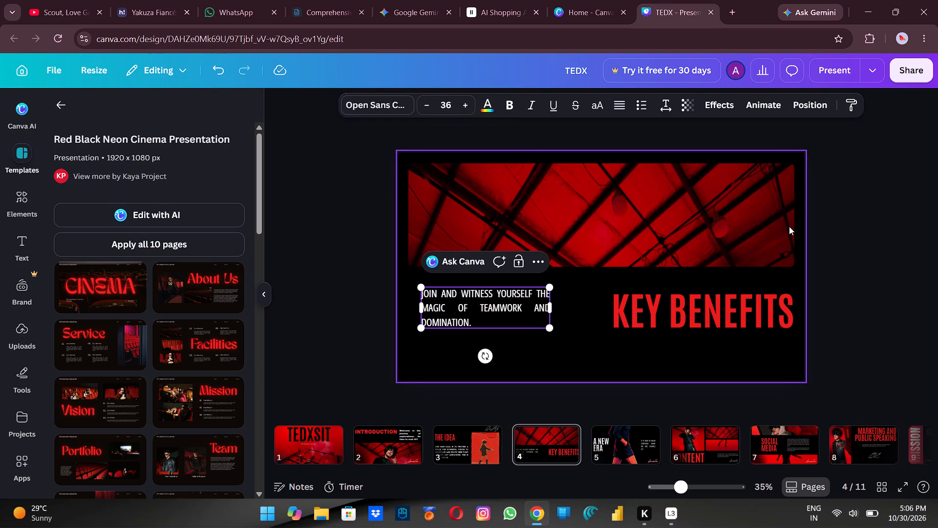
left_click(937, 241)
Move the page 4 paragraph slightly down so it lines up with the middle of the KEY BENEFITS title.
left_click(501, 314)
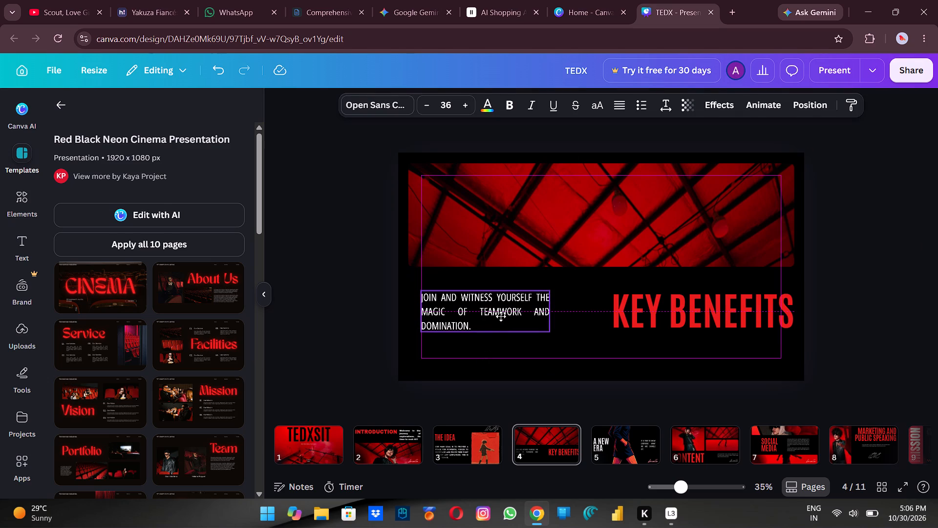
left_click(937, 249)
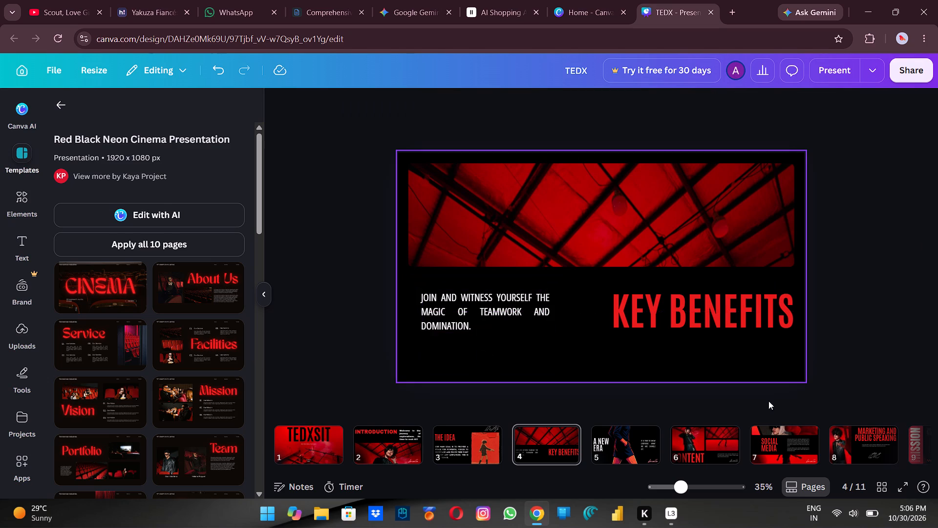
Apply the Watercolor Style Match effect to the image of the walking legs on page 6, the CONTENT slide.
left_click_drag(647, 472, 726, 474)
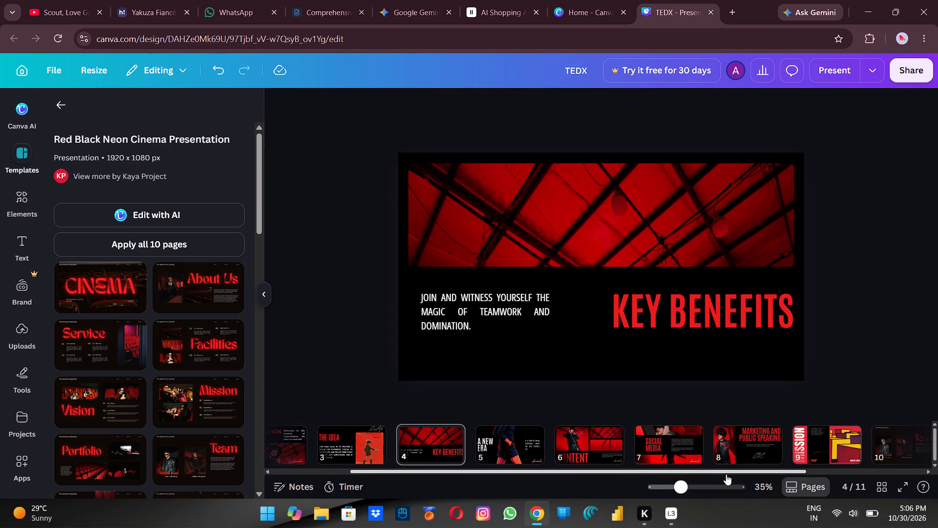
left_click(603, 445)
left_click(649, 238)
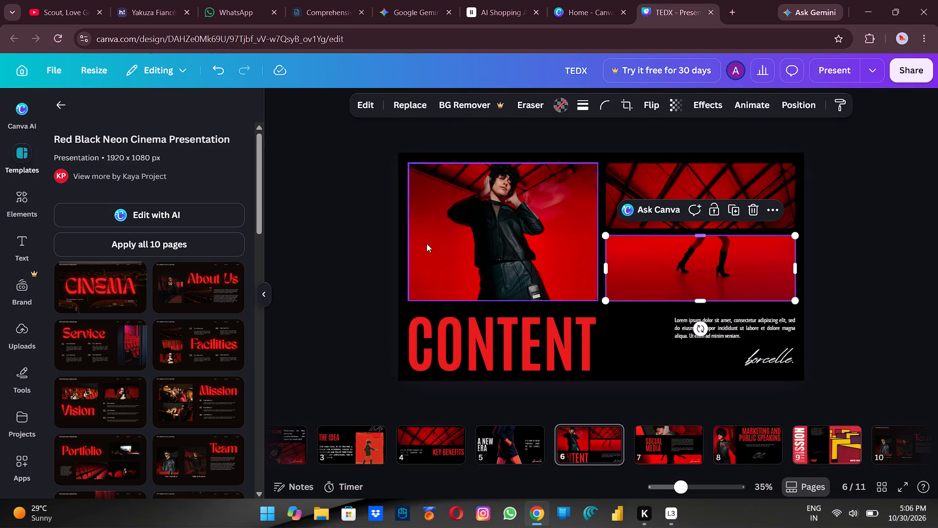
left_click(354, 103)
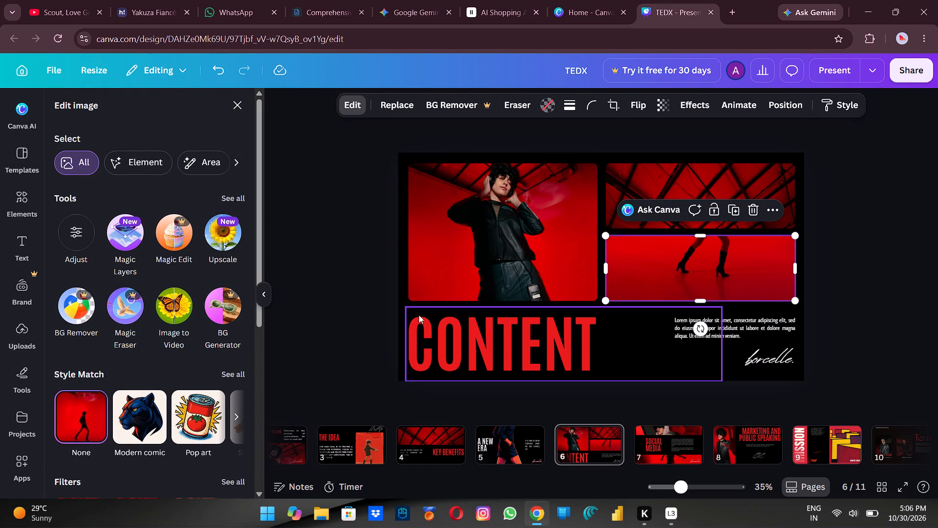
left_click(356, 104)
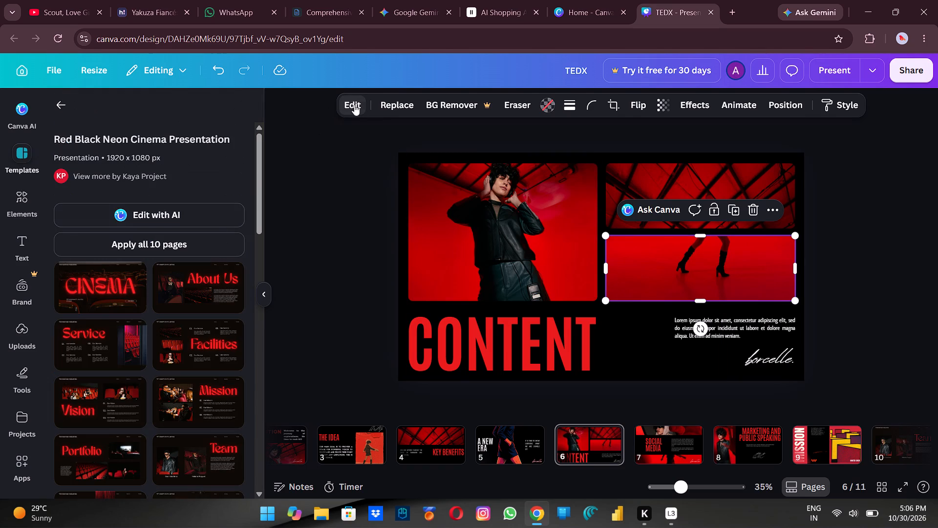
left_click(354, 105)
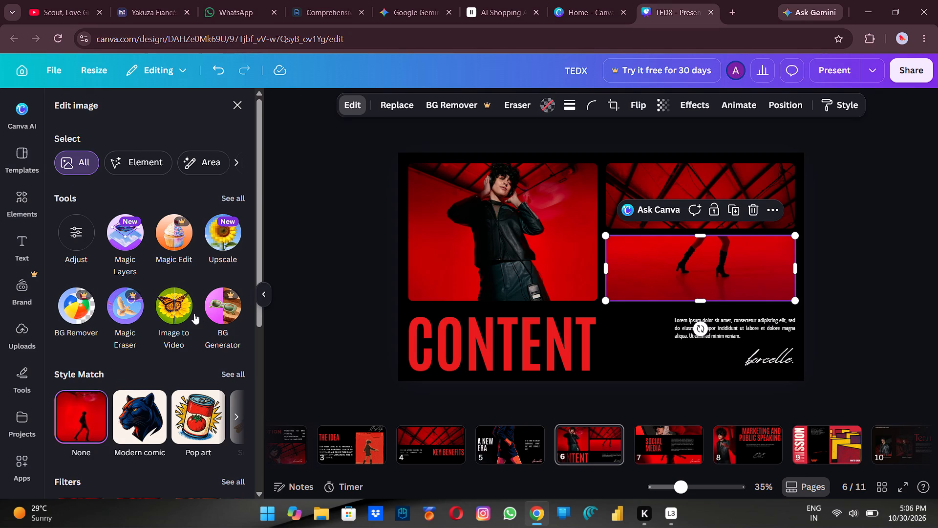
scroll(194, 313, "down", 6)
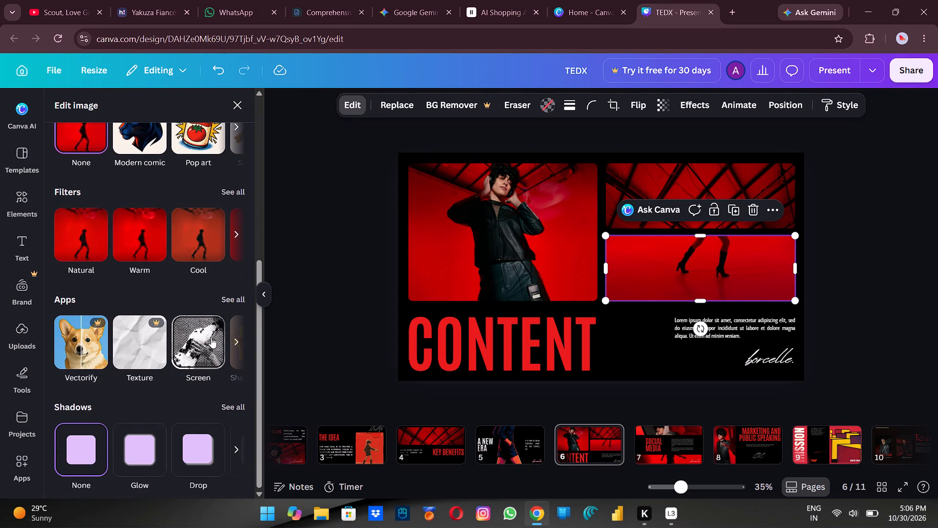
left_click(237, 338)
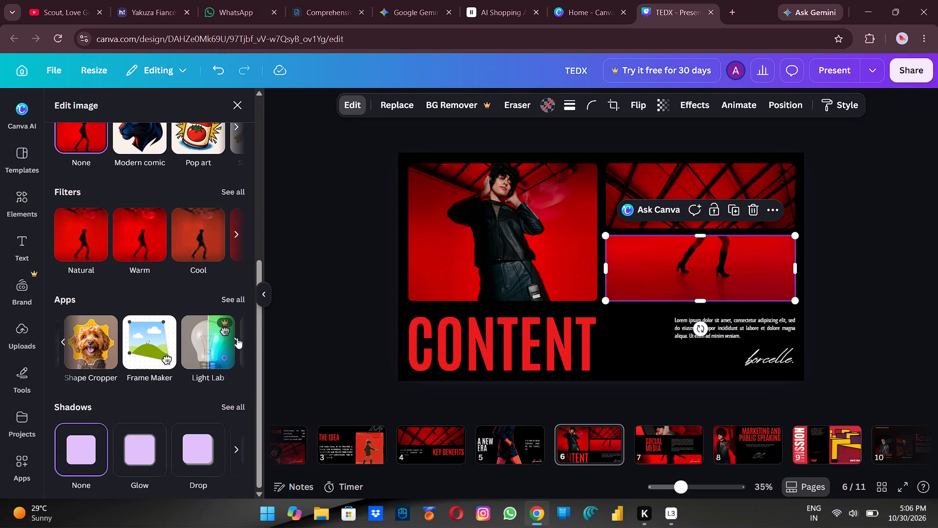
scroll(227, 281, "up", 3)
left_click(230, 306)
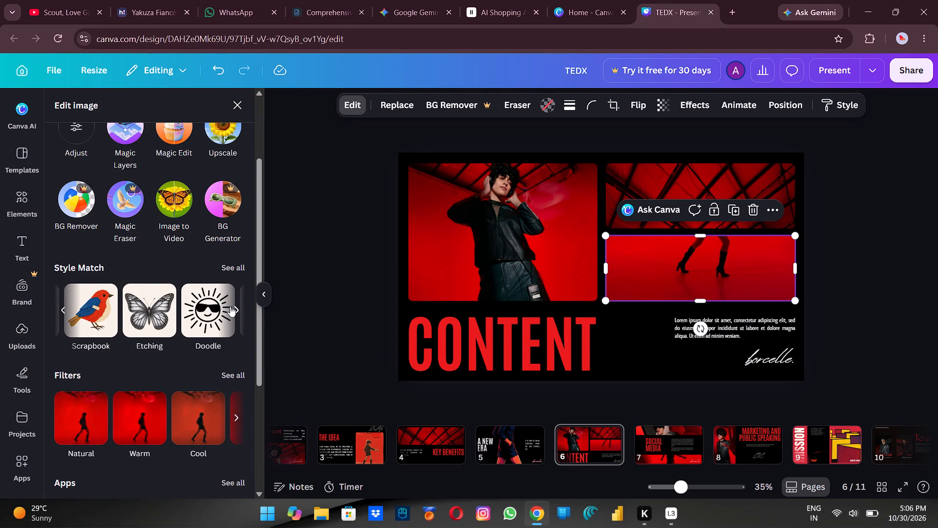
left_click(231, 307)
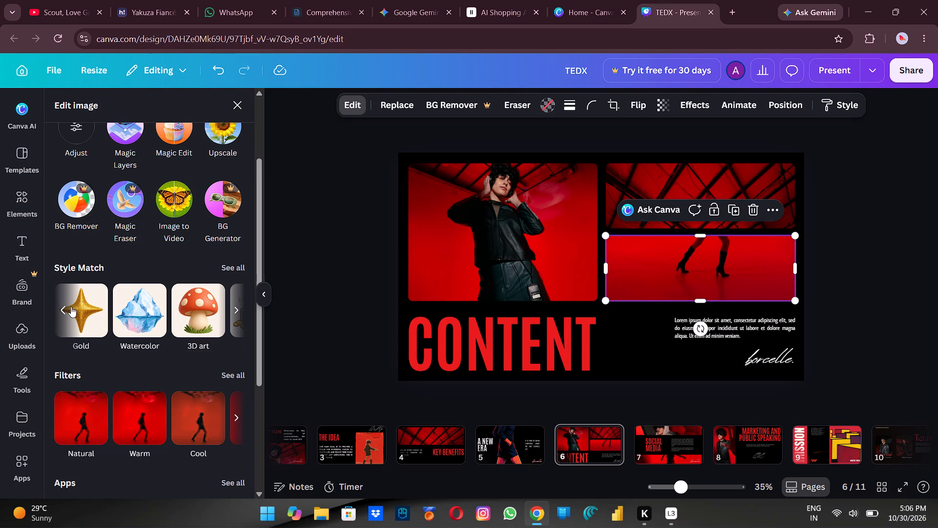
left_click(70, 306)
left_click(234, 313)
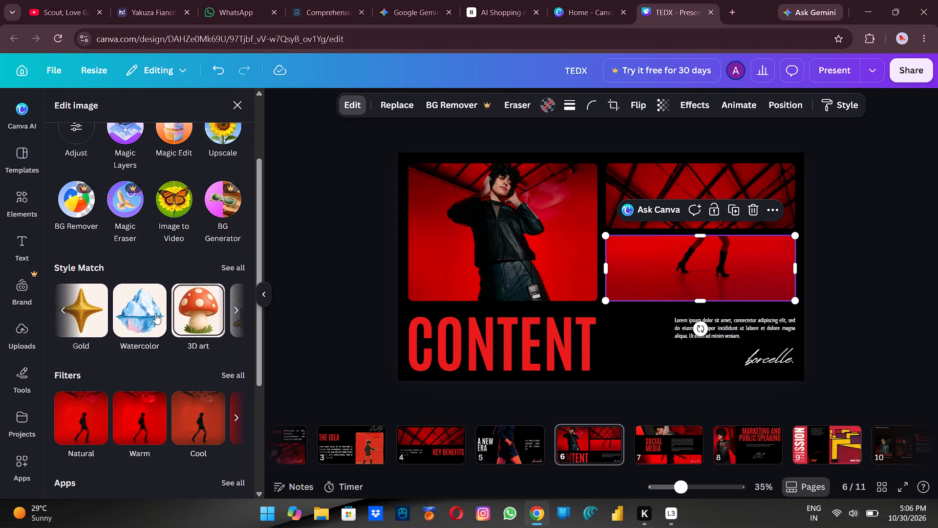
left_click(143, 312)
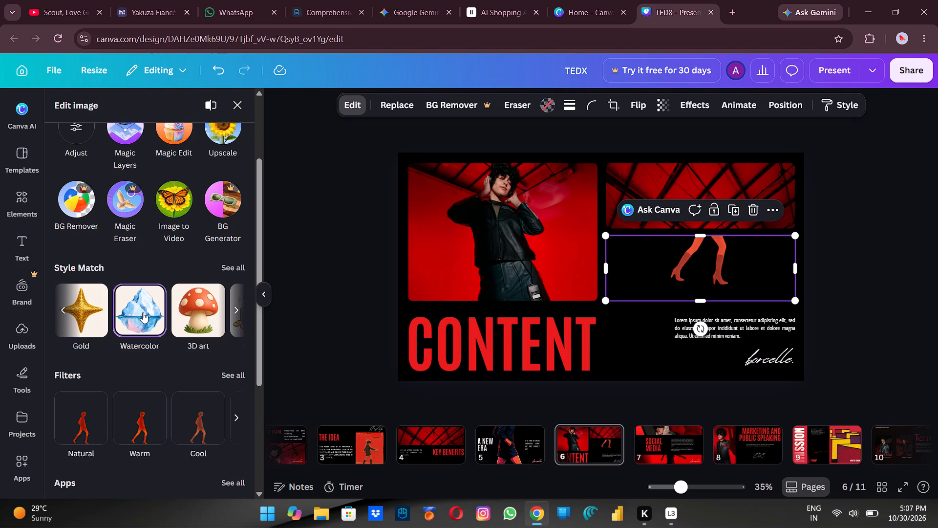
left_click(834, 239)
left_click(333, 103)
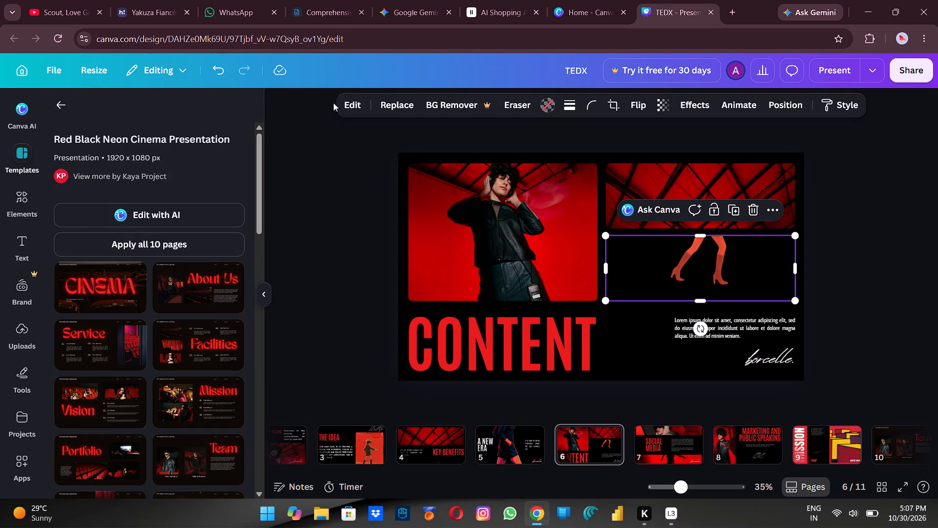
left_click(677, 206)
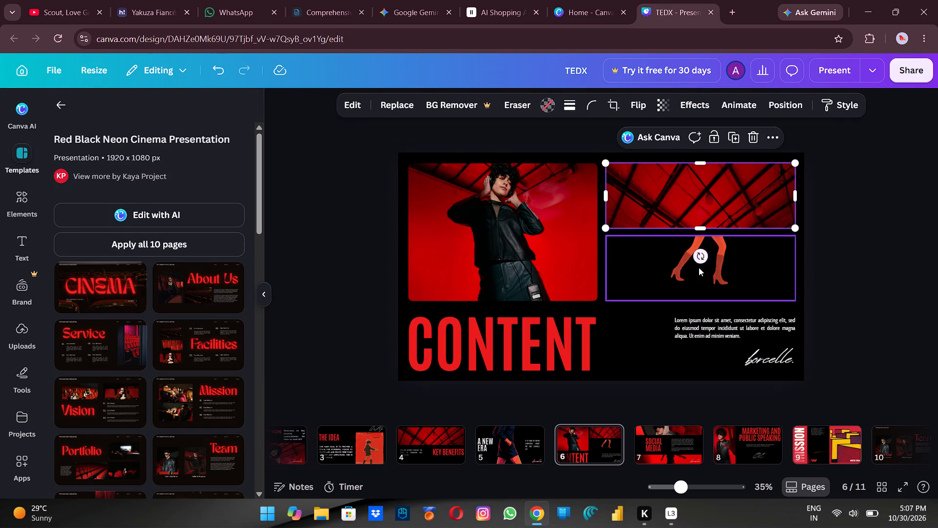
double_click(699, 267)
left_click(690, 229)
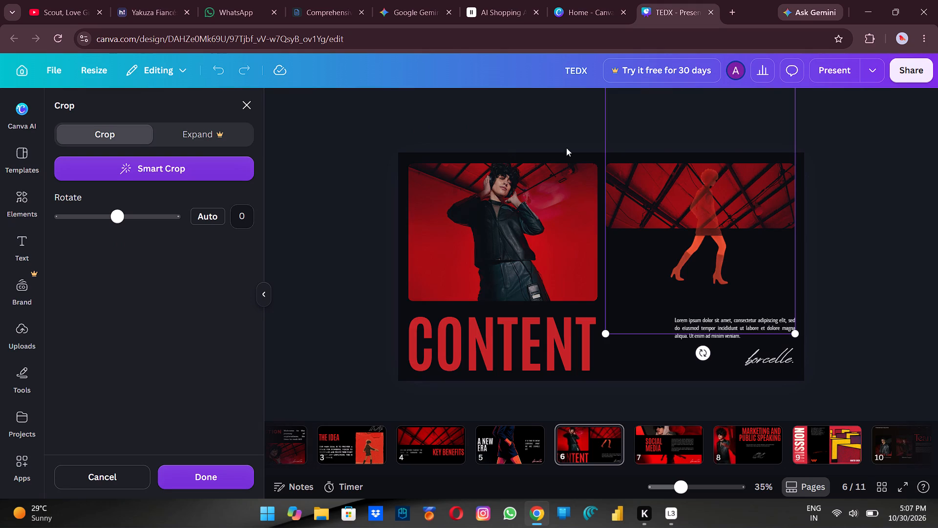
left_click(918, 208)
Apply the Modern comic Style Match effect to the image of the walking legs on page 6.
left_click(700, 263)
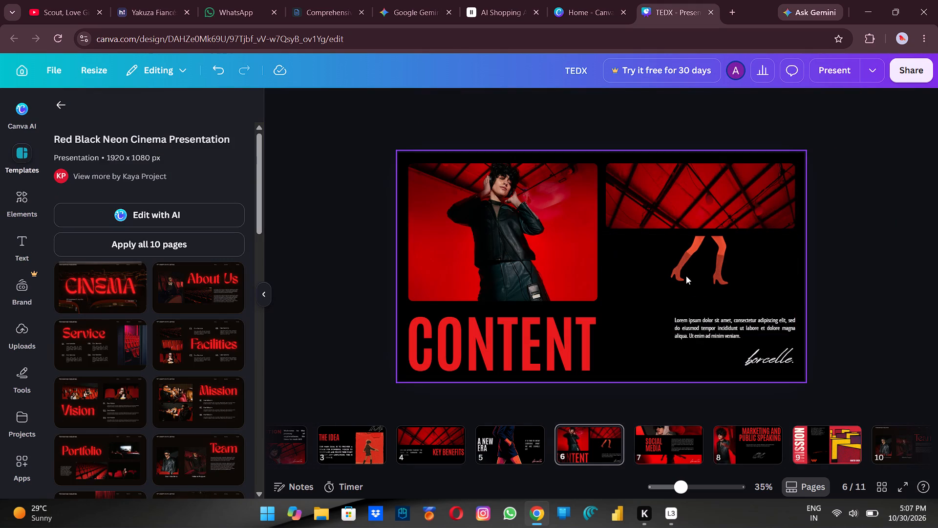
left_click(688, 276)
left_click(356, 110)
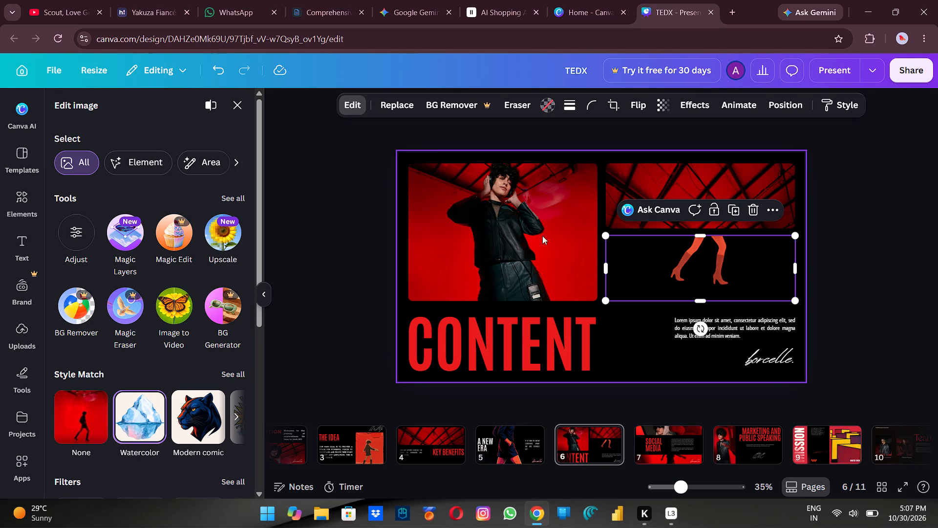
left_click(194, 417)
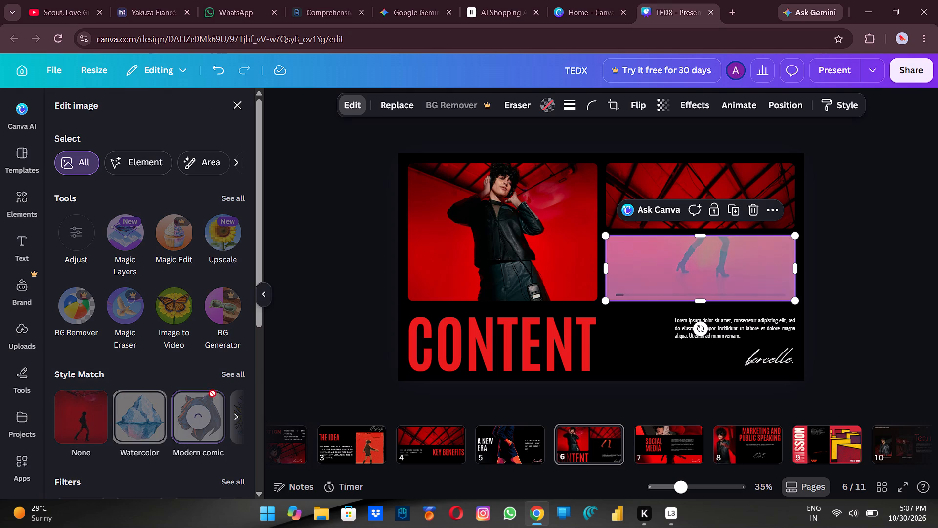
left_click(234, 416)
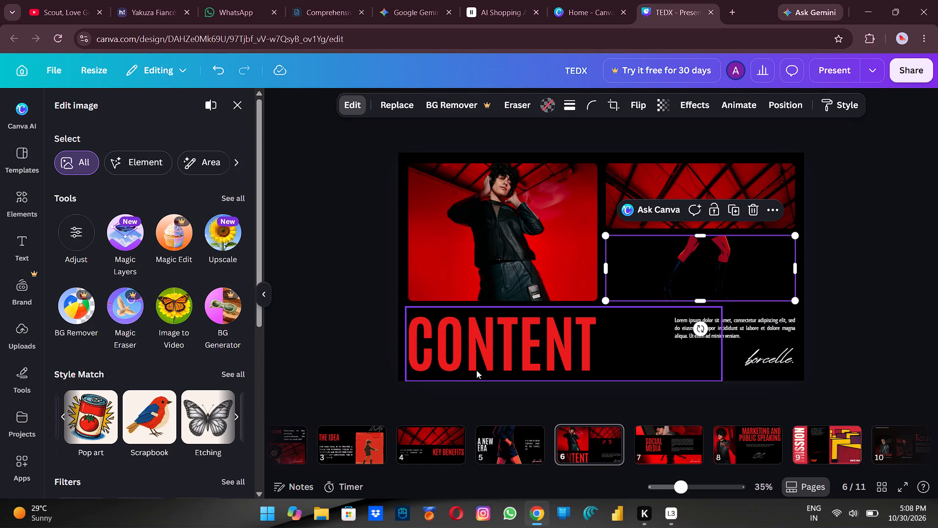
left_click(858, 226)
left_click(858, 226)
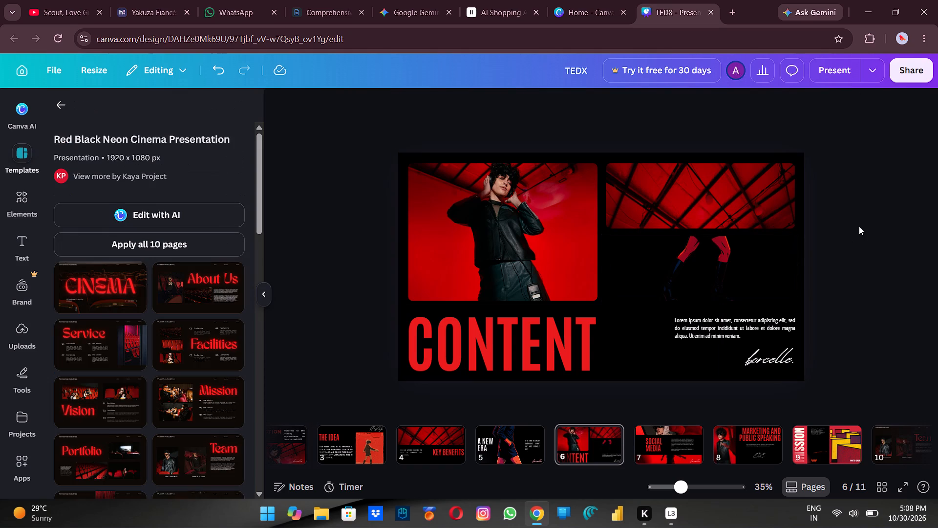
Try the Rustiq filter on the image of the posing model on page 6, the CONTENT slide, and settle on Stark.
left_click(517, 210)
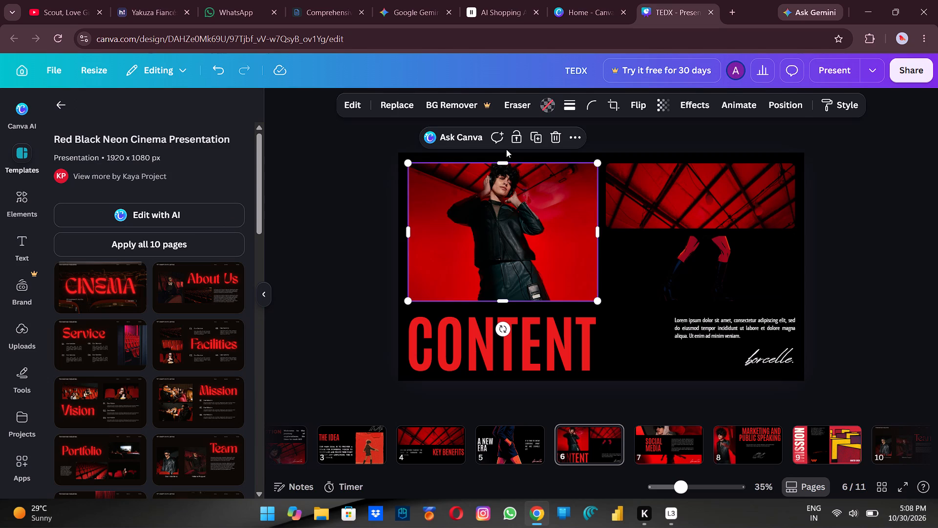
left_click(375, 103)
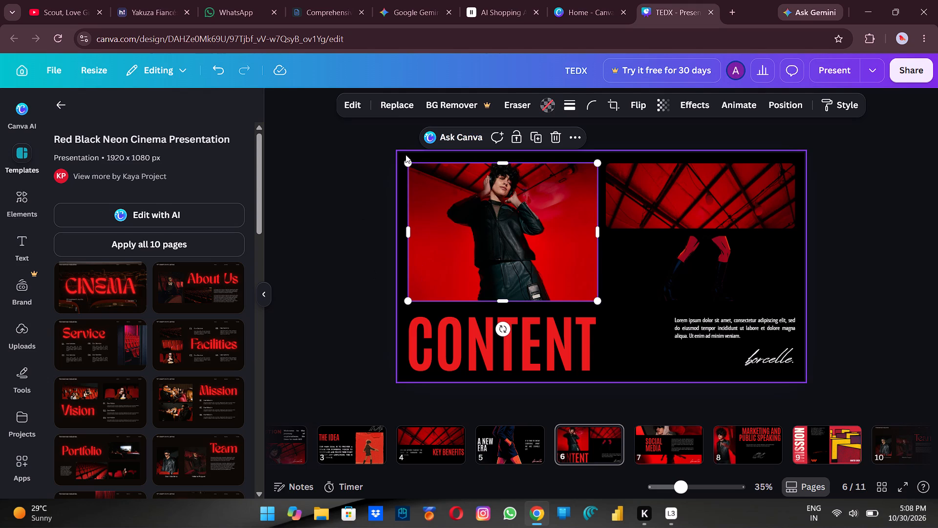
left_click(360, 100)
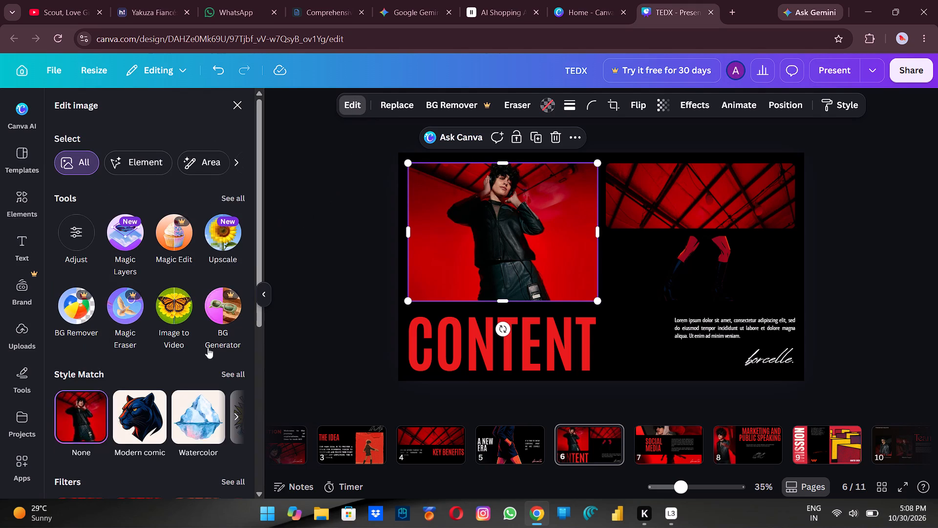
scroll(231, 397, "down", 1)
left_click(229, 412)
left_click(229, 417)
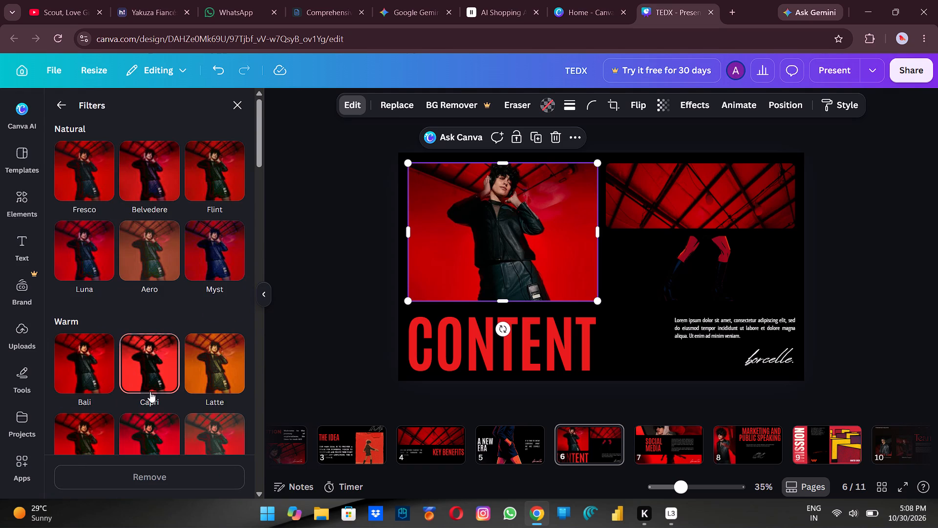
scroll(149, 392, "down", 6)
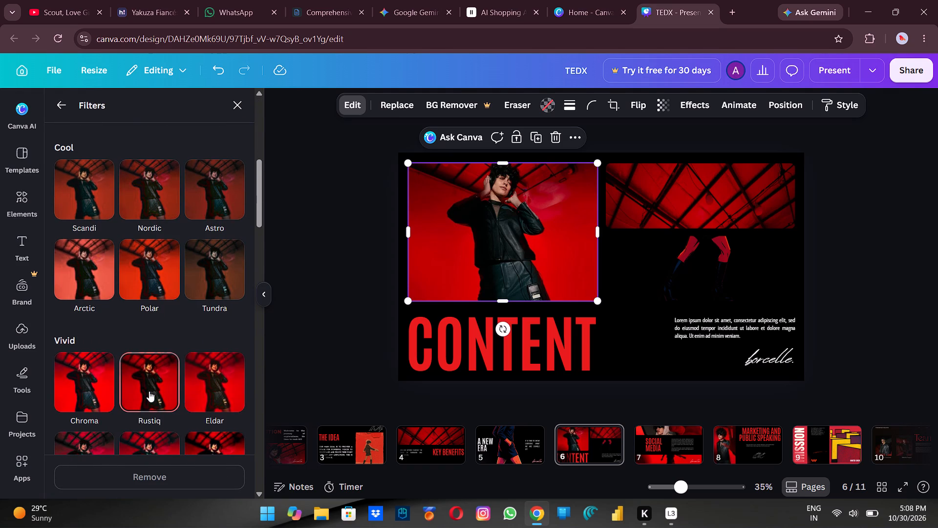
scroll(145, 349, "down", 2)
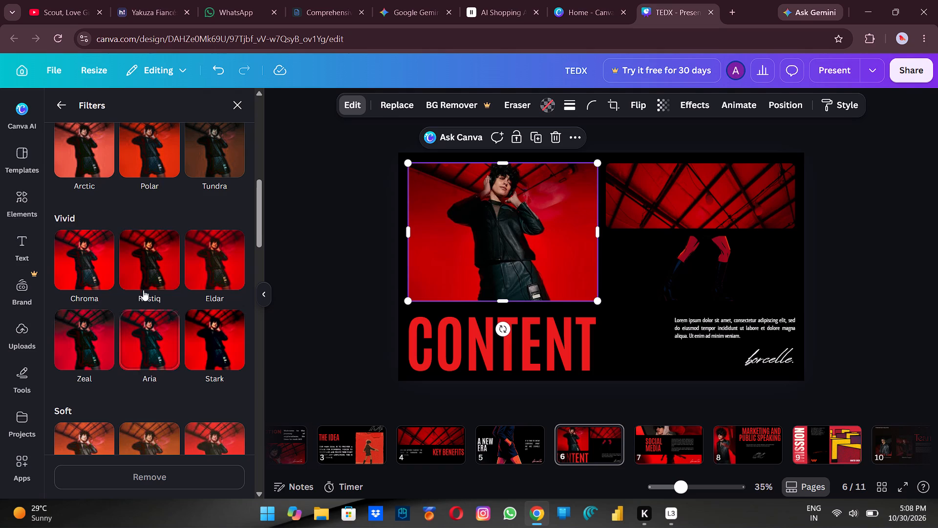
left_click(145, 277)
scroll(148, 316, "down", 1)
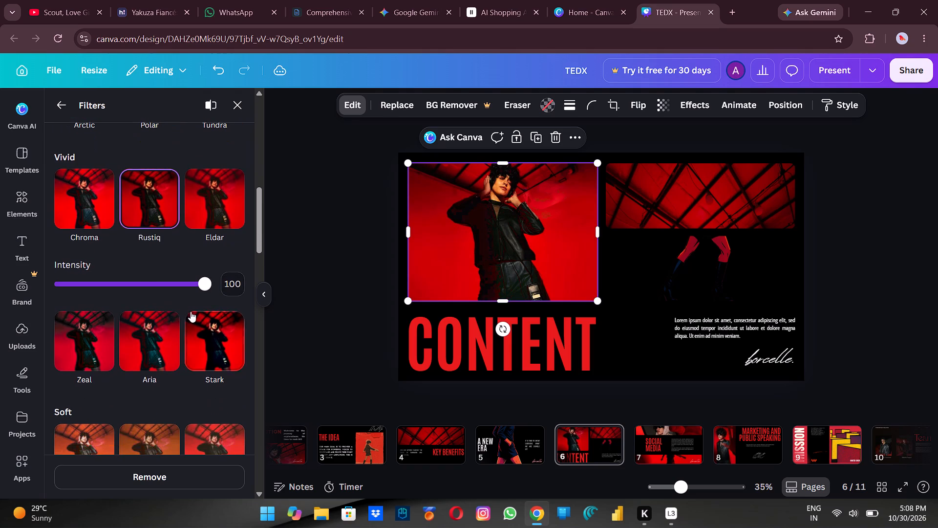
scroll(180, 329, "down", 1)
left_click(204, 297)
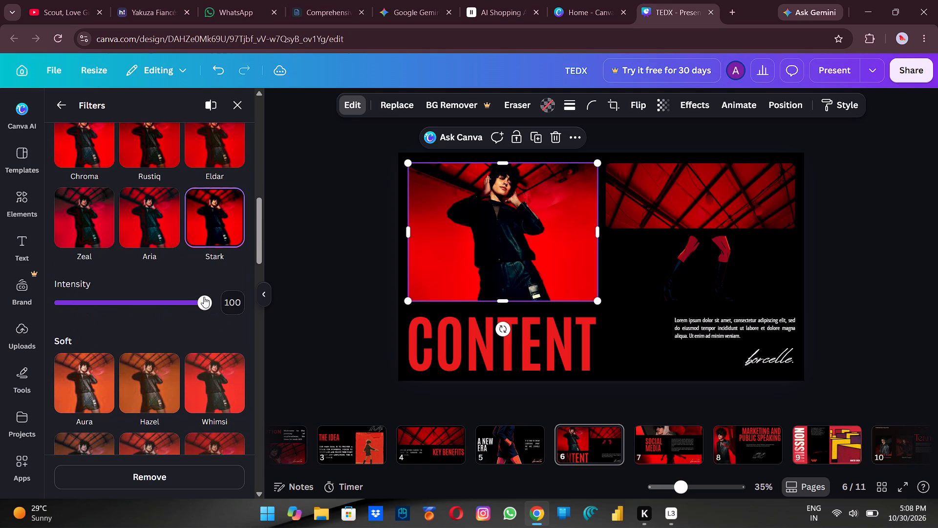
scroll(209, 305, "down", 3)
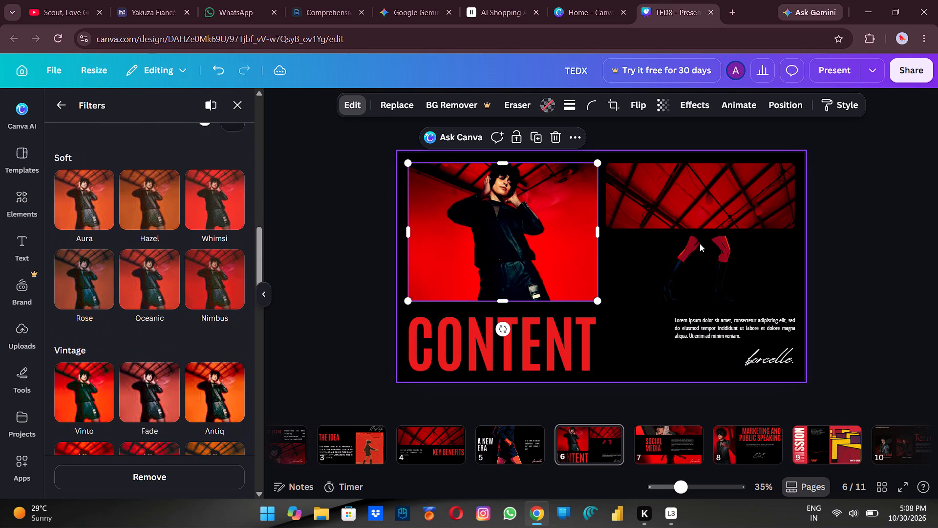
Delete the shorter, second paragraph beside the SOCIAL MEDIA title on page 7.
left_click(685, 210)
scroll(684, 210, "down", 1)
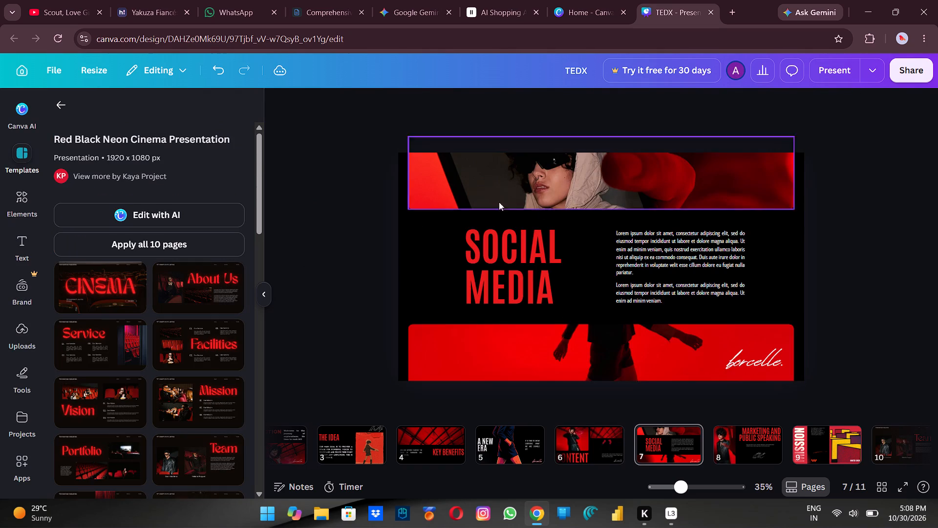
left_click(64, 111)
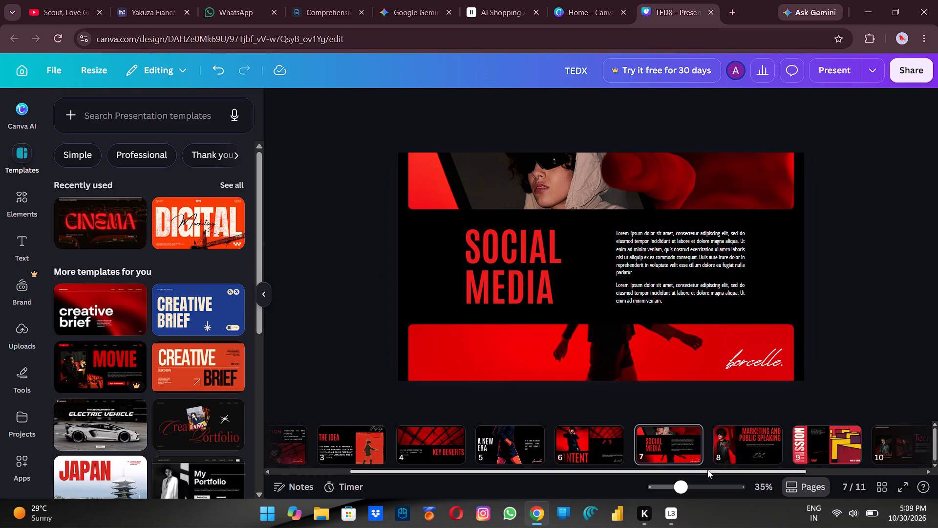
left_click_drag(707, 470, 817, 468)
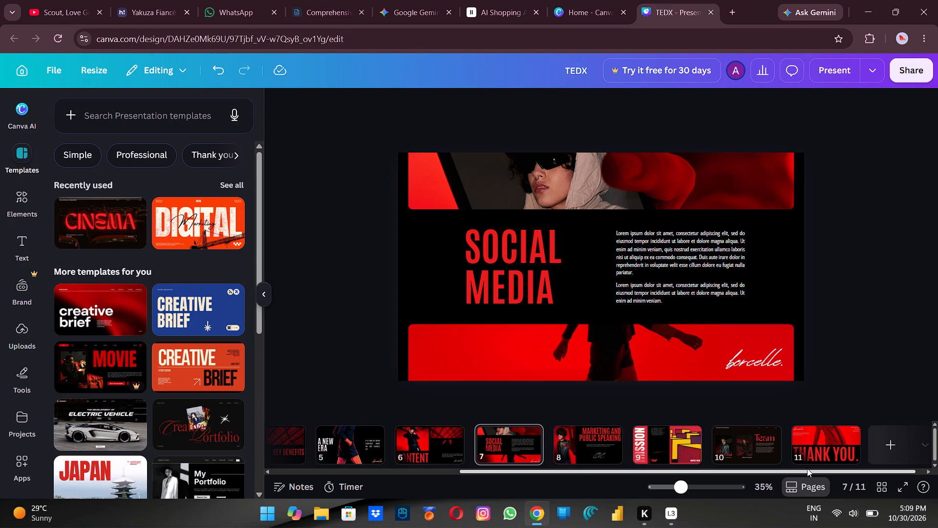
left_click(652, 290)
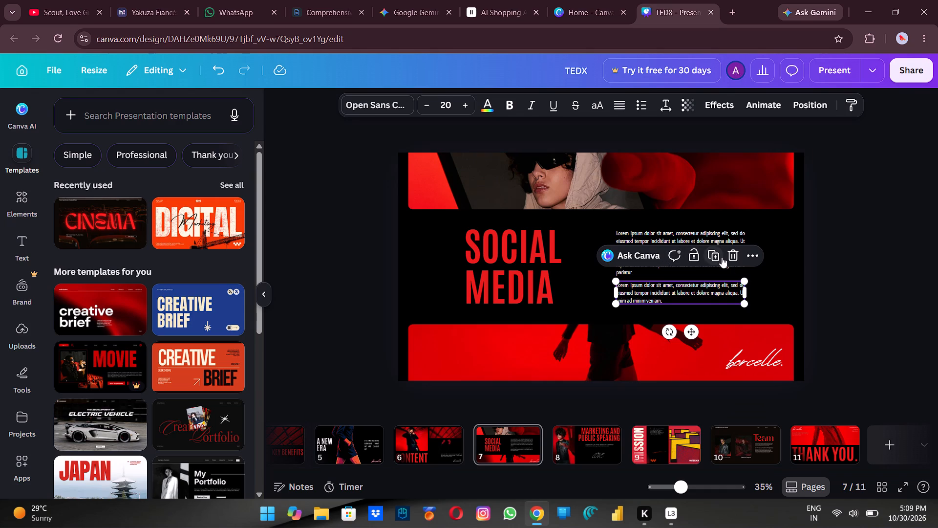
left_click(731, 255)
Enlarge the remaining page 7 paragraph to a font size of about 26.7 and shift it slightly towards the title.
left_click(703, 248)
left_click_drag(746, 280, 777, 305)
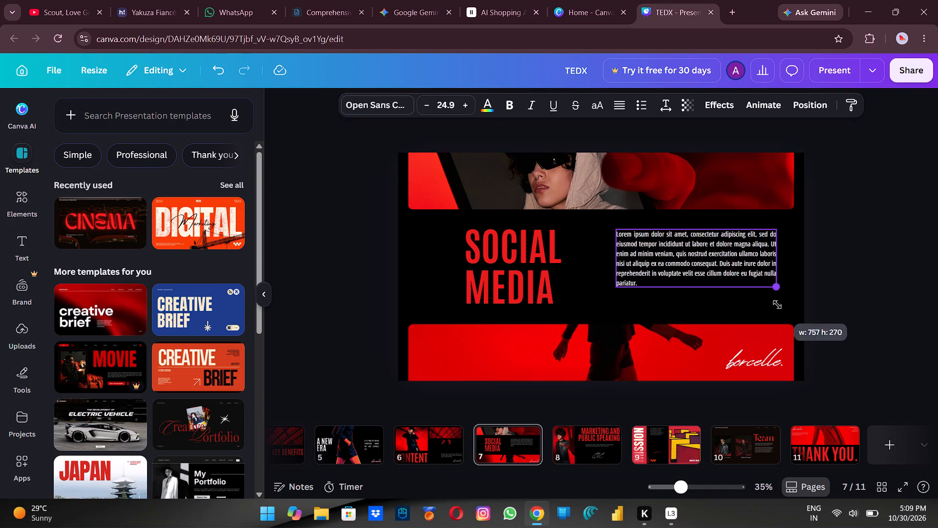
left_click_drag(777, 305, 785, 311)
left_click_drag(738, 270, 724, 271)
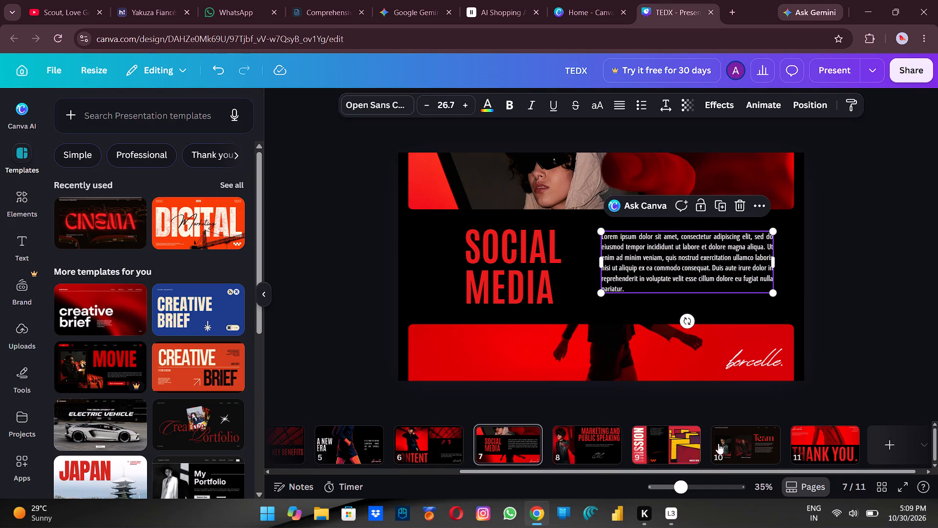
Review pages 10, 7 and 6 to compare their text and image layout.
left_click(719, 443)
left_click_drag(678, 487, 667, 487)
left_click_drag(667, 487, 677, 487)
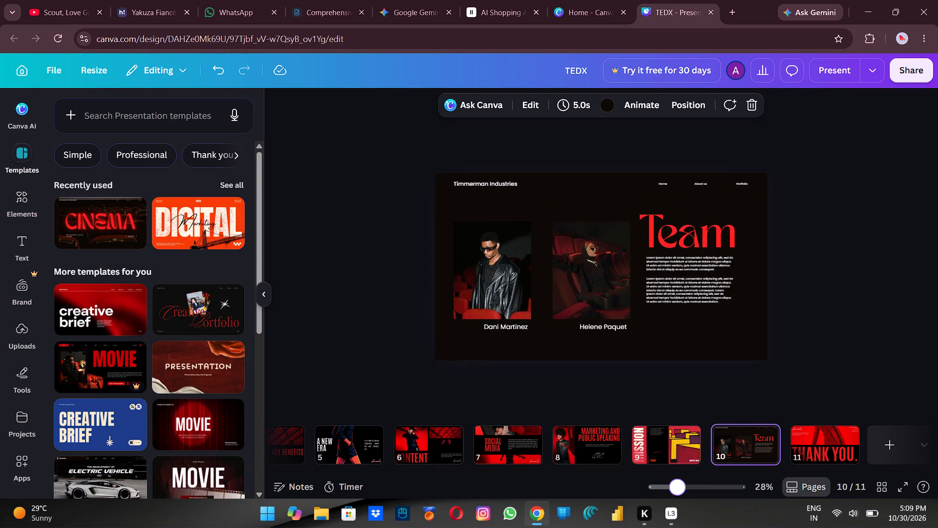
left_click_drag(677, 487, 678, 487)
left_click(590, 456)
left_click(536, 448)
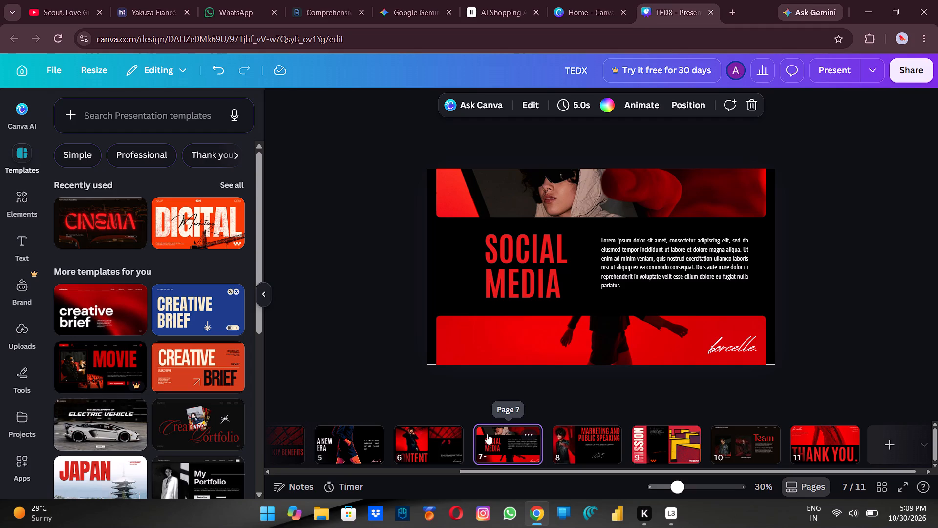
left_click(741, 348)
left_click(584, 281)
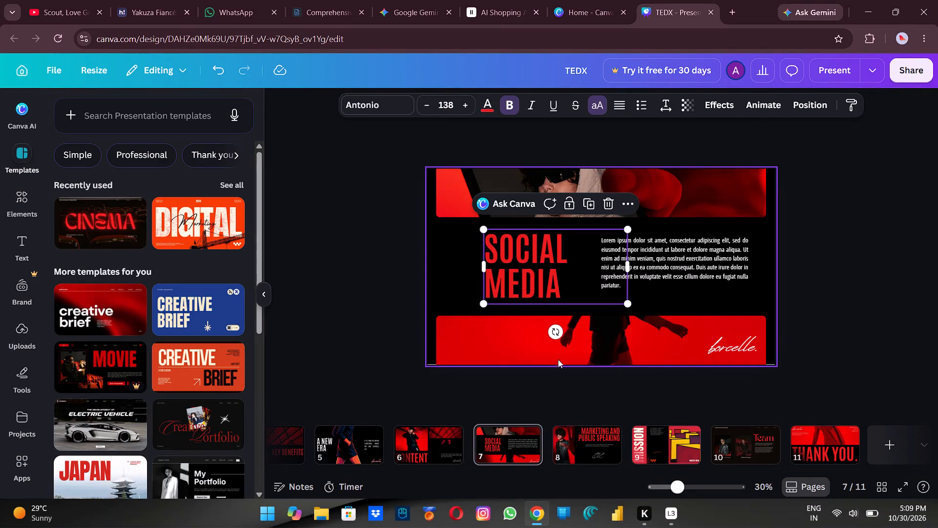
left_click(446, 434)
scroll(630, 429, "up", 3)
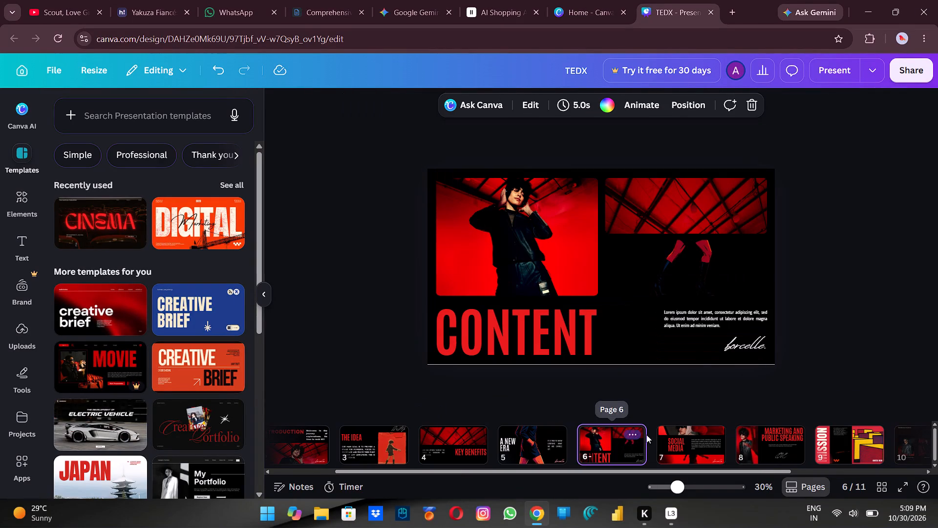
left_click(646, 435)
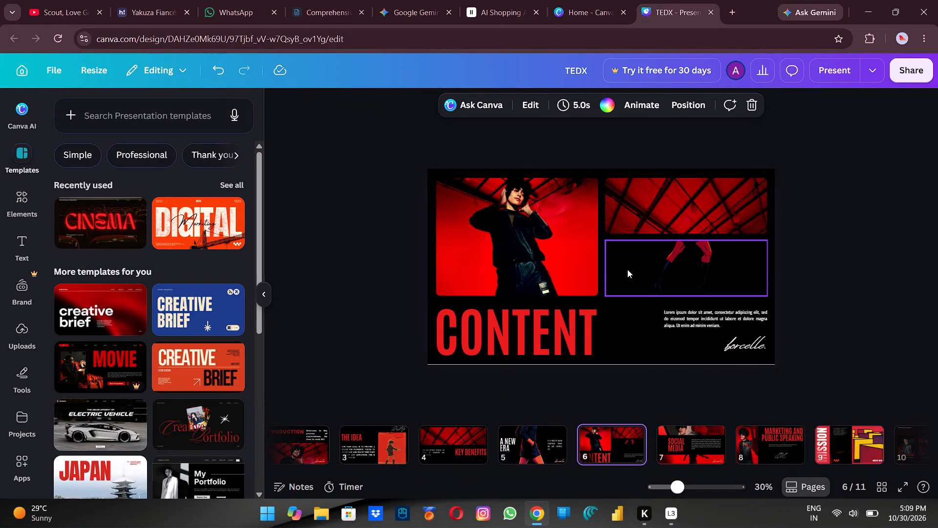
left_click(627, 269)
left_click(684, 454)
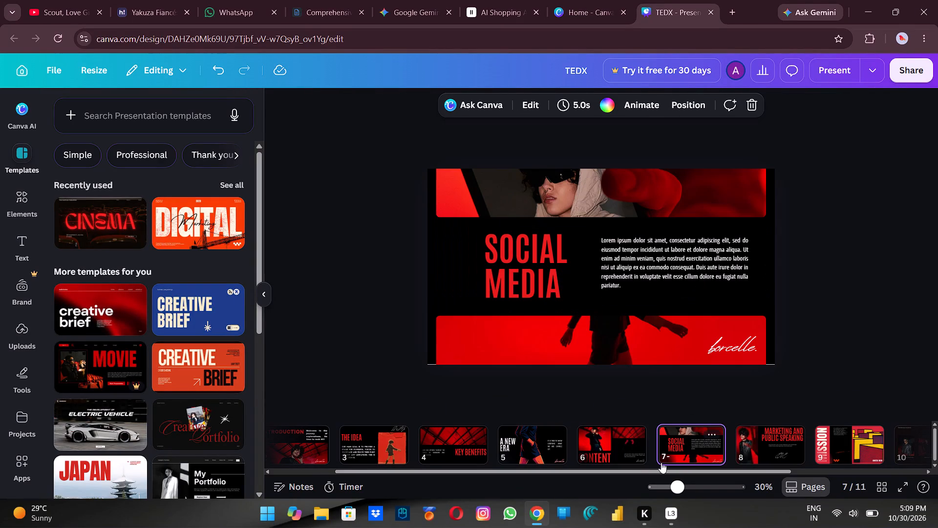
left_click_drag(638, 469, 553, 463)
Review pages 4, 9, 8 and 11 at a larger zoom to check their titles, text and images.
left_click(554, 454)
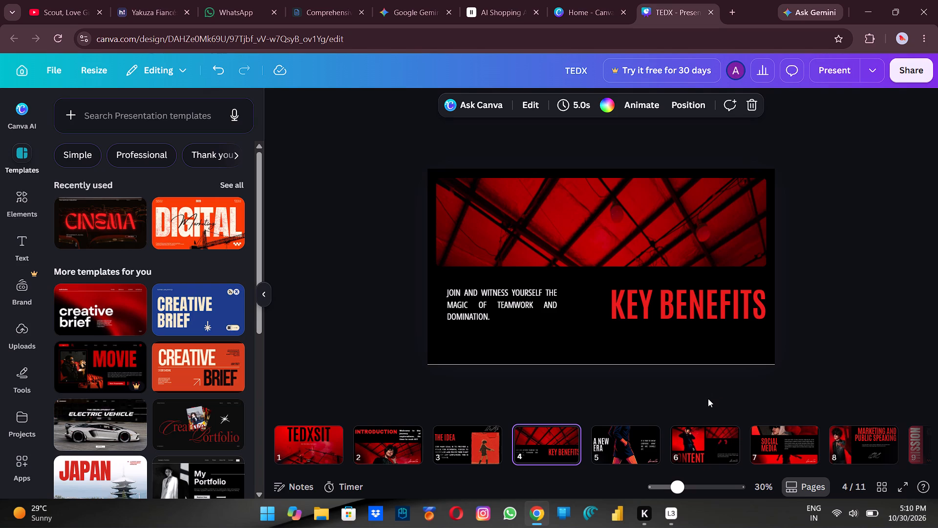
left_click(680, 487)
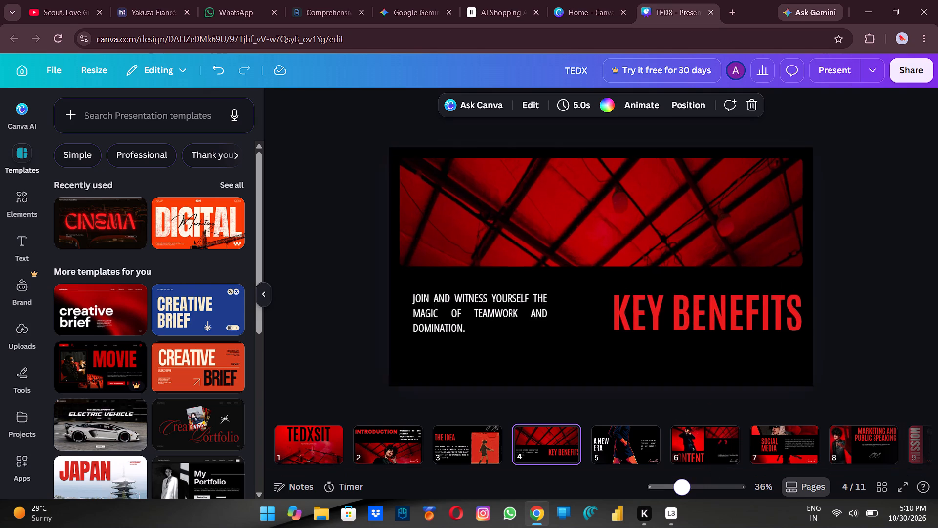
left_click_drag(567, 469, 577, 471)
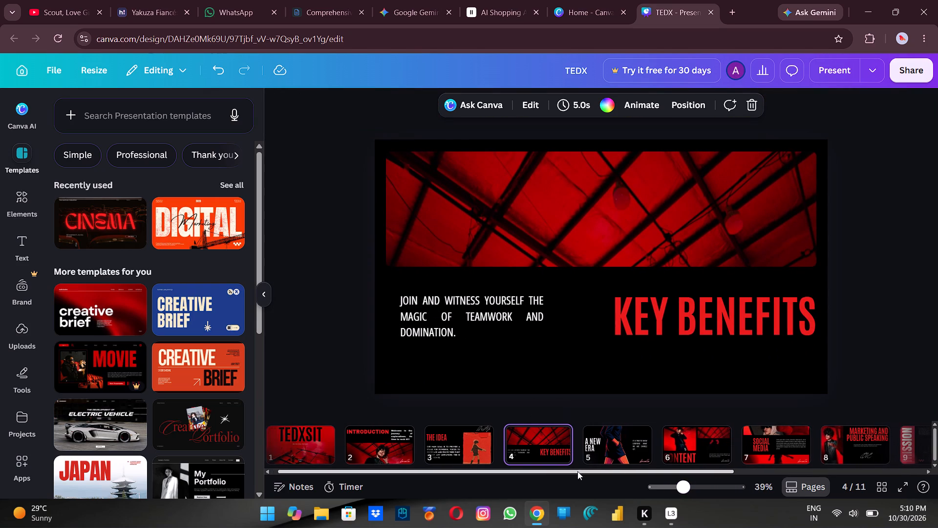
left_click_drag(577, 471, 762, 471)
left_click(674, 439)
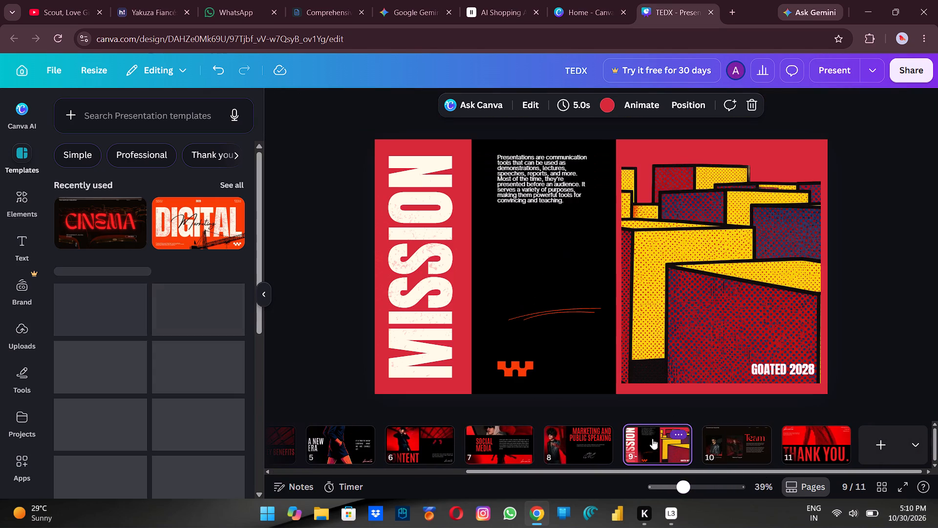
left_click(581, 443)
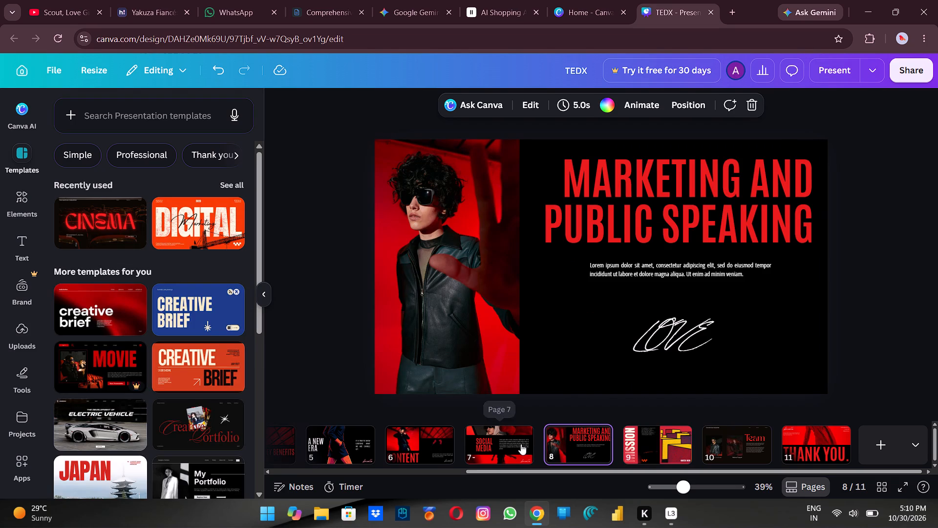
left_click(700, 186)
left_click(700, 186)
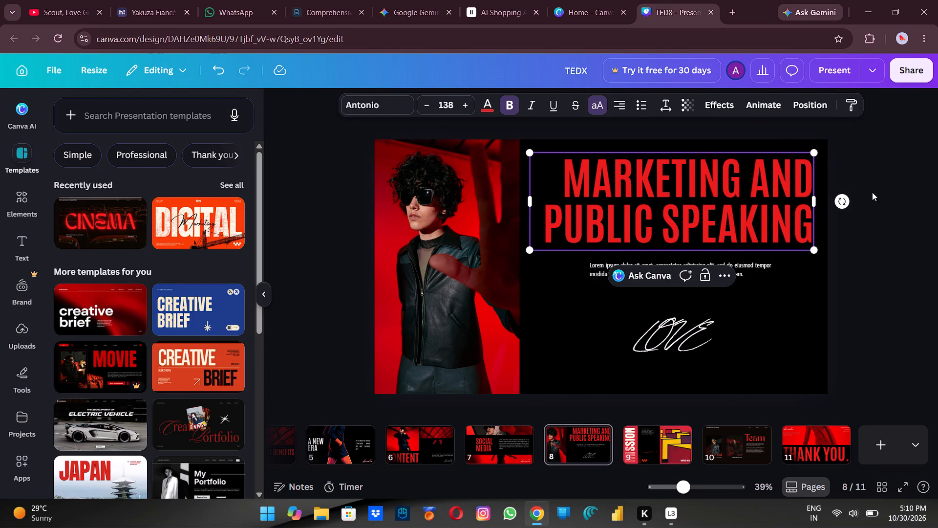
left_click(907, 216)
left_click(808, 444)
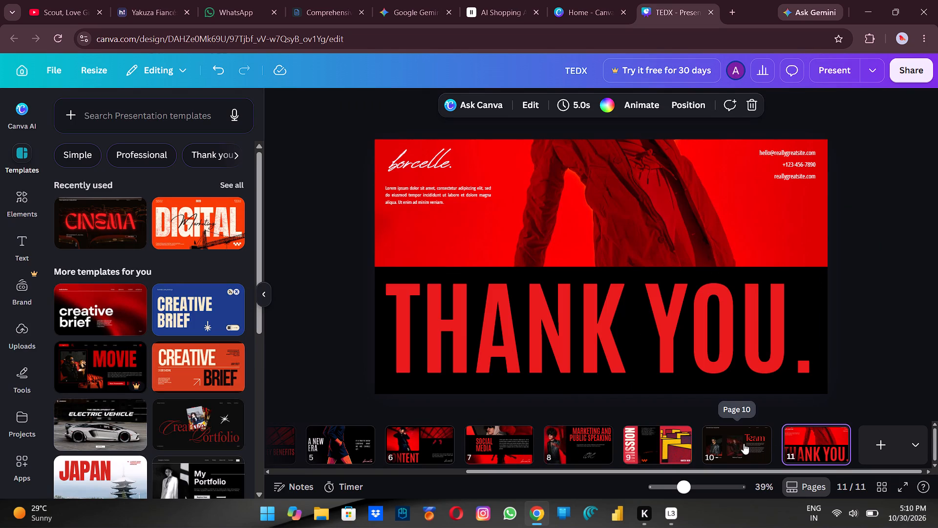
Delete the handwritten LOVE signature from page 8, the MARKETING AND PUBLIC SPEAKING slide.
left_click(603, 451)
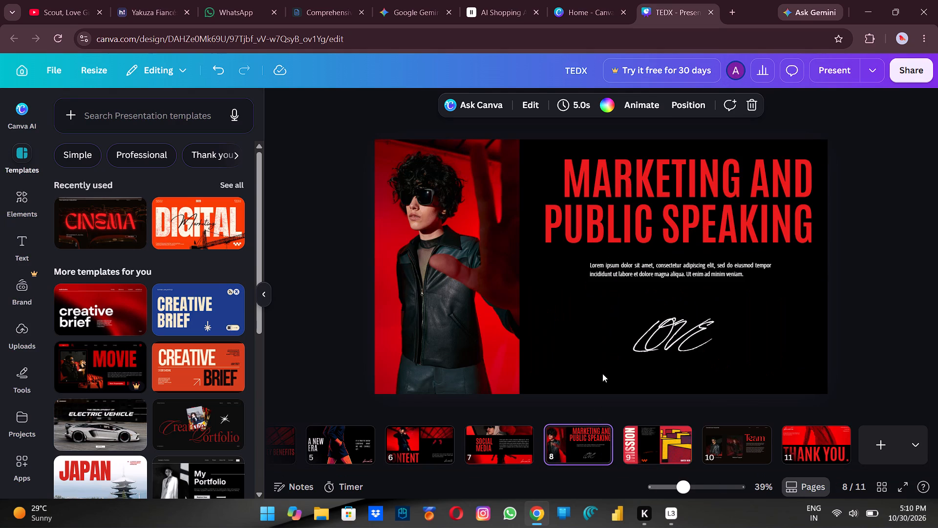
left_click(652, 343)
left_click(726, 285)
Move the page 8 paragraph down, enlarge it to a font size of about 25.8, and shift it towards the slide's right edge.
left_click_drag(712, 274, 714, 329)
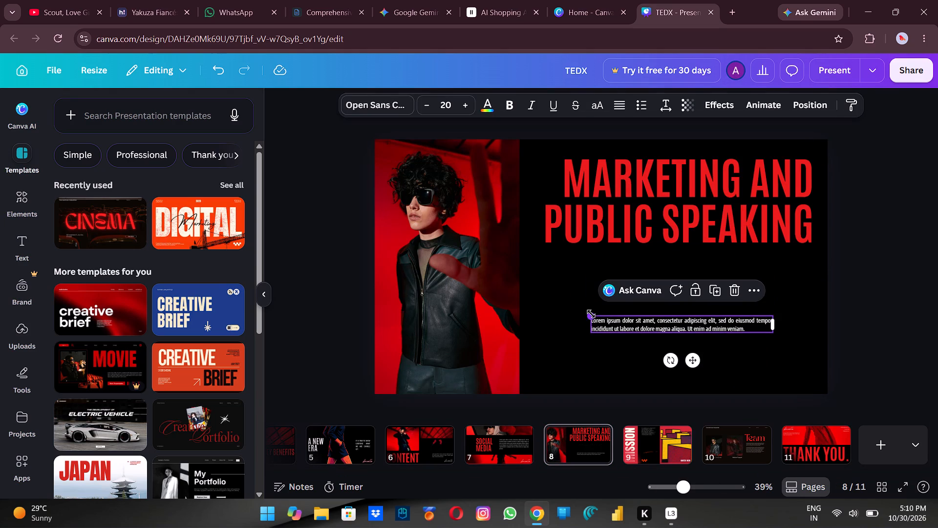
left_click_drag(590, 314, 540, 284)
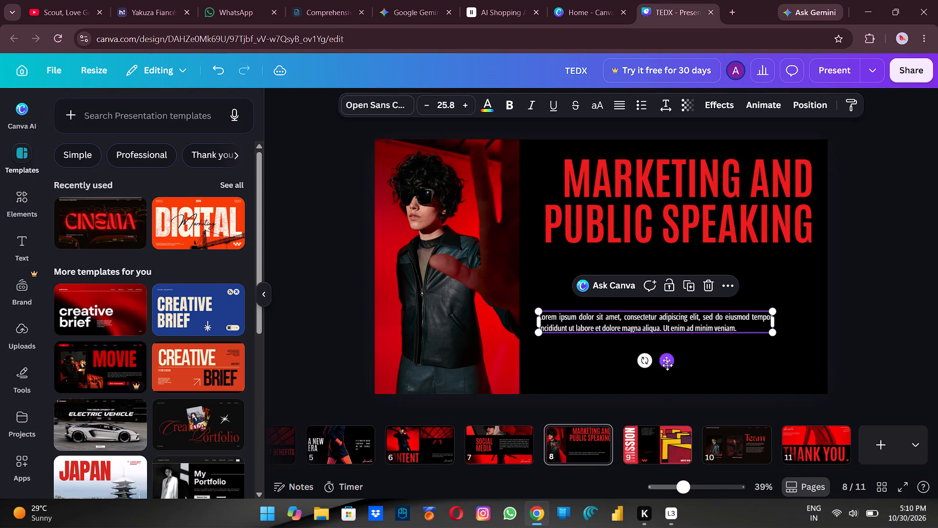
left_click_drag(668, 364, 694, 363)
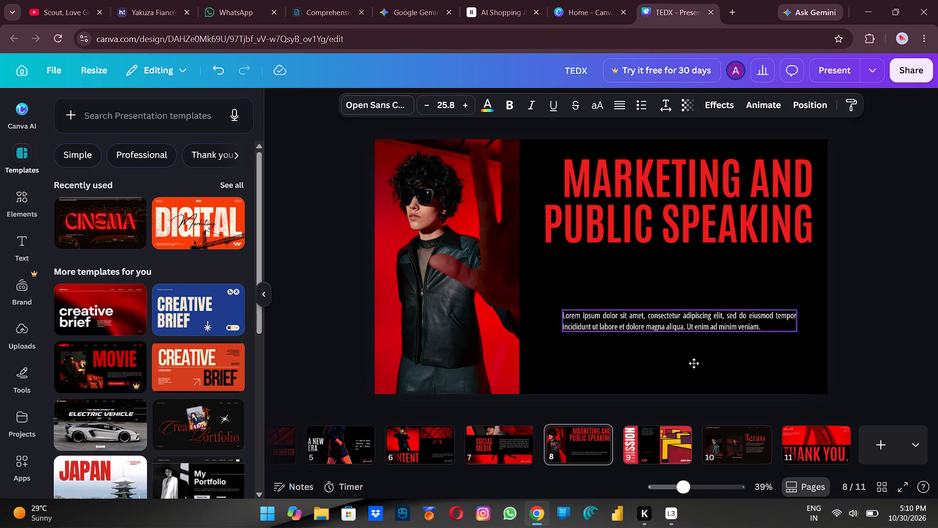
left_click_drag(694, 363, 696, 363)
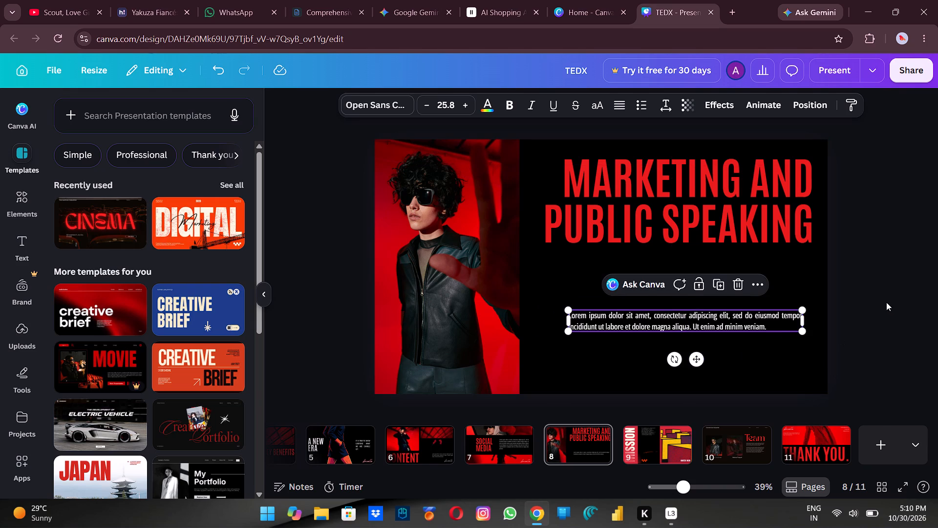
Move the MARKETING AND PUBLIC SPEAKING title on page 8 slightly down.
left_click_drag(756, 201, 756, 209)
left_click(880, 225)
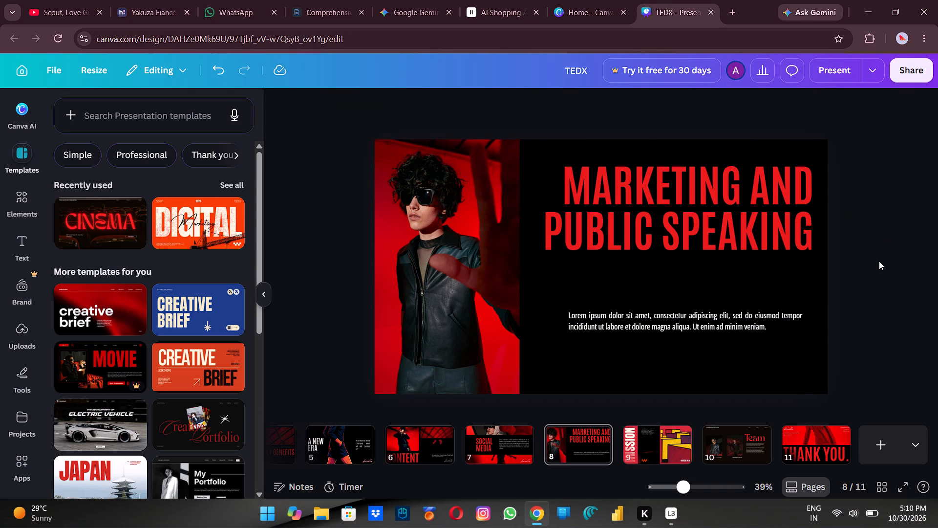
Delete the small lorem ipsum paragraph from page 6, the CONTENT slide.
left_click(523, 443)
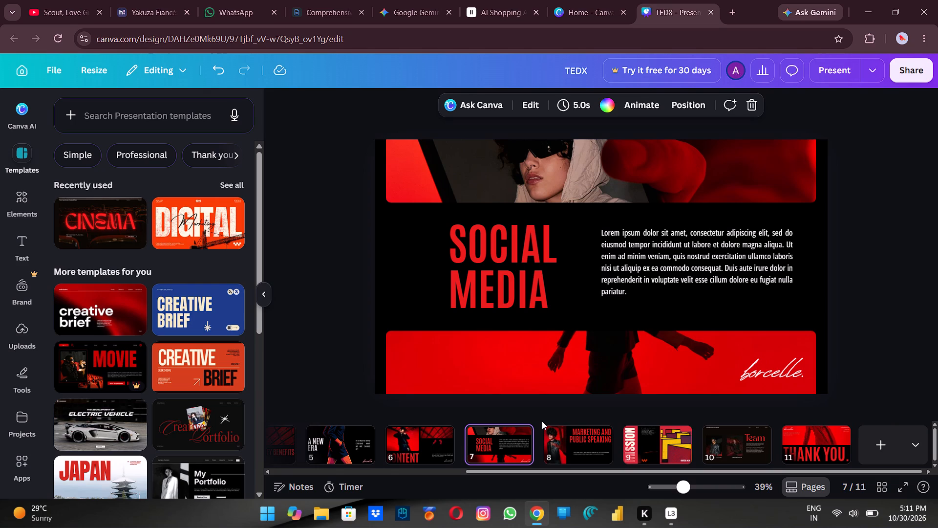
left_click(444, 448)
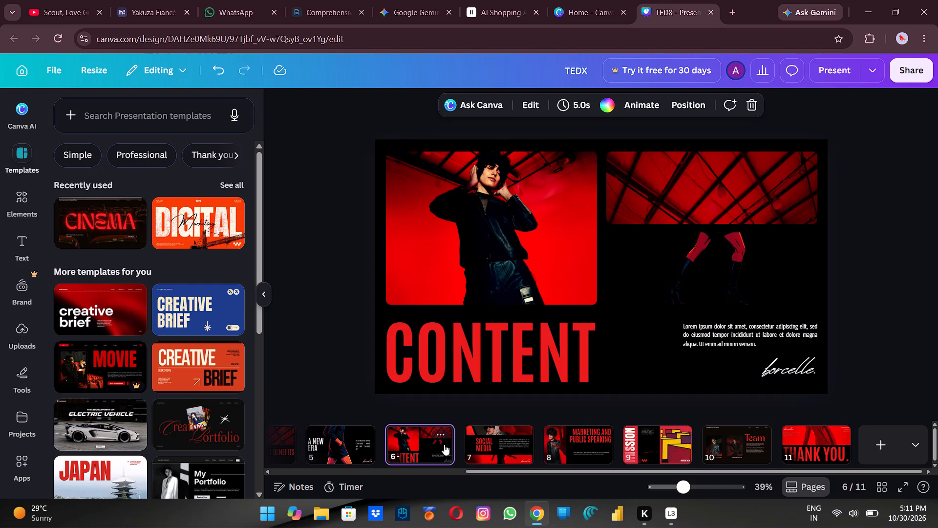
left_click(762, 325)
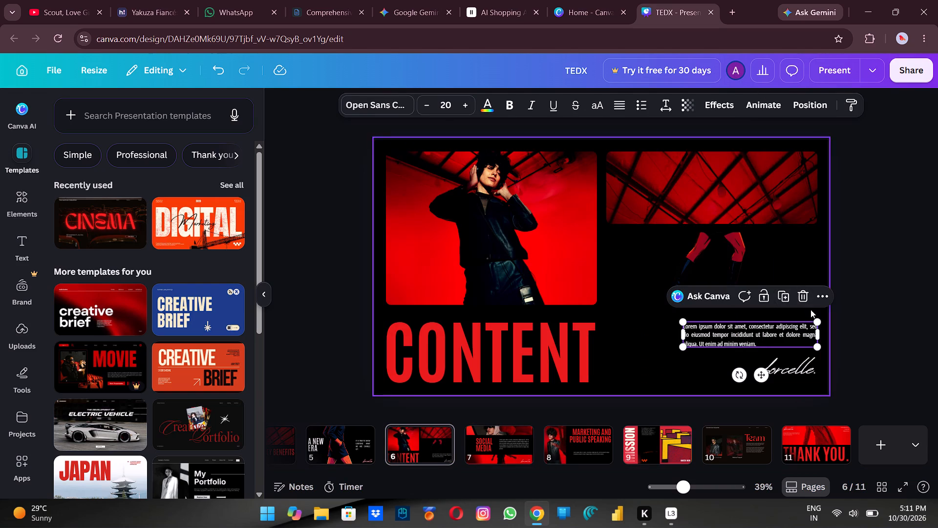
left_click(806, 301)
Replace the handwritten borcelle signature text on the CONTENT slide with SMILING.
left_click(789, 368)
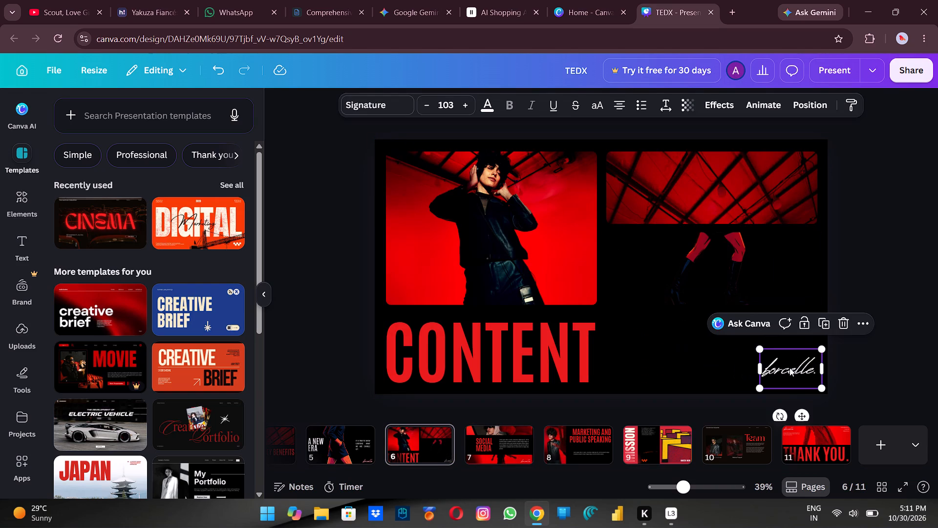
left_click(789, 368)
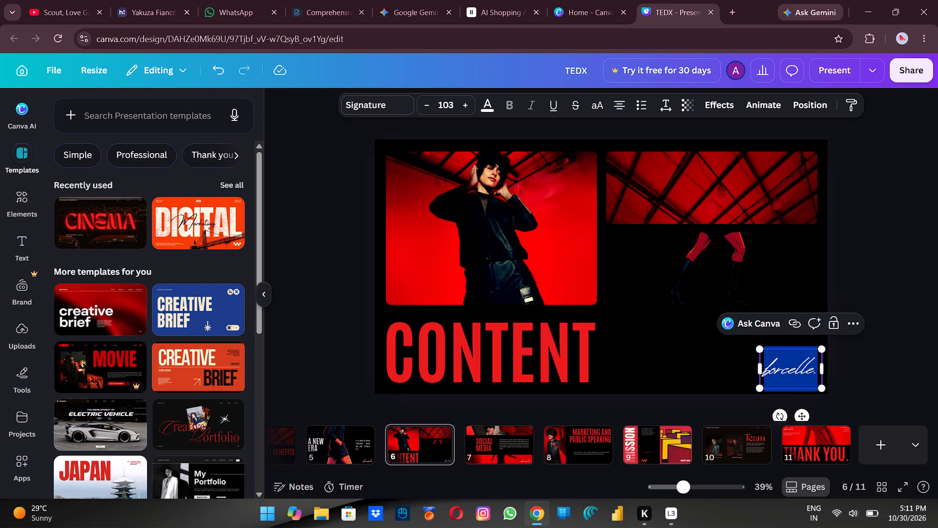
type("SMILING")
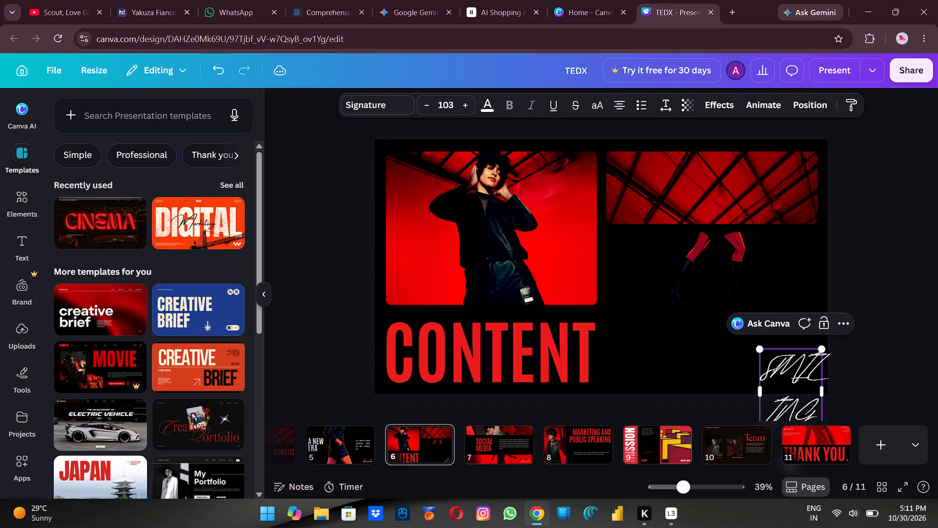
Widen the SMILING signature's text box until the word fits on one line and place it in the CONTENT slide's bottom-right corner.
left_click_drag(783, 372, 737, 330)
left_click(922, 357)
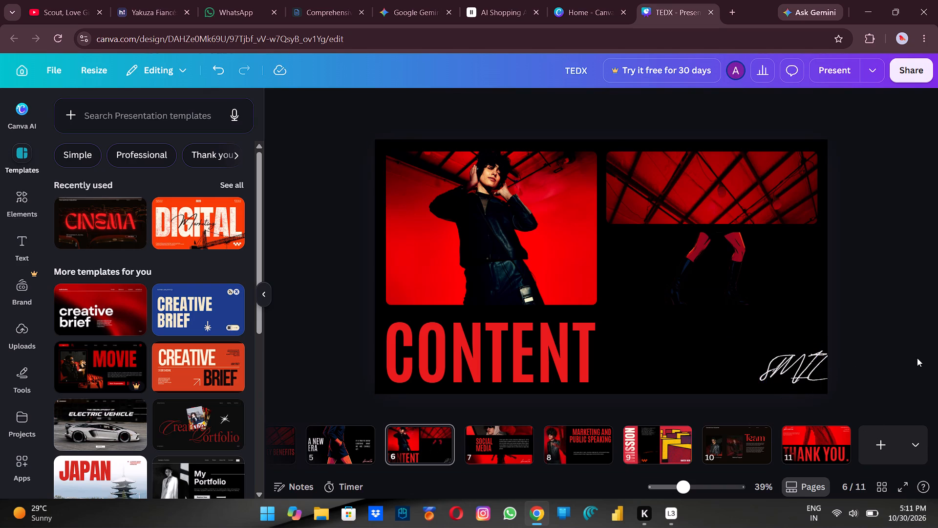
left_click_drag(774, 366, 691, 311)
left_click_drag(740, 339, 772, 339)
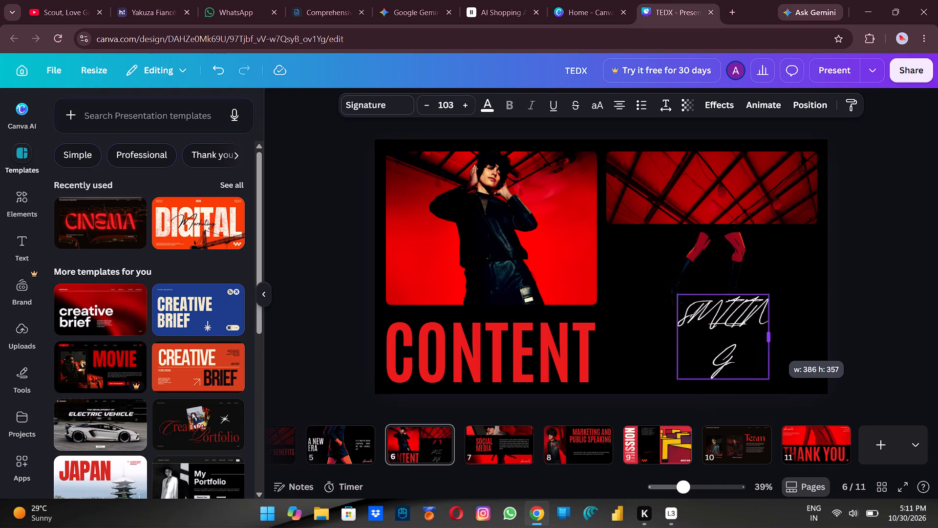
left_click_drag(772, 339, 791, 339)
left_click(937, 334)
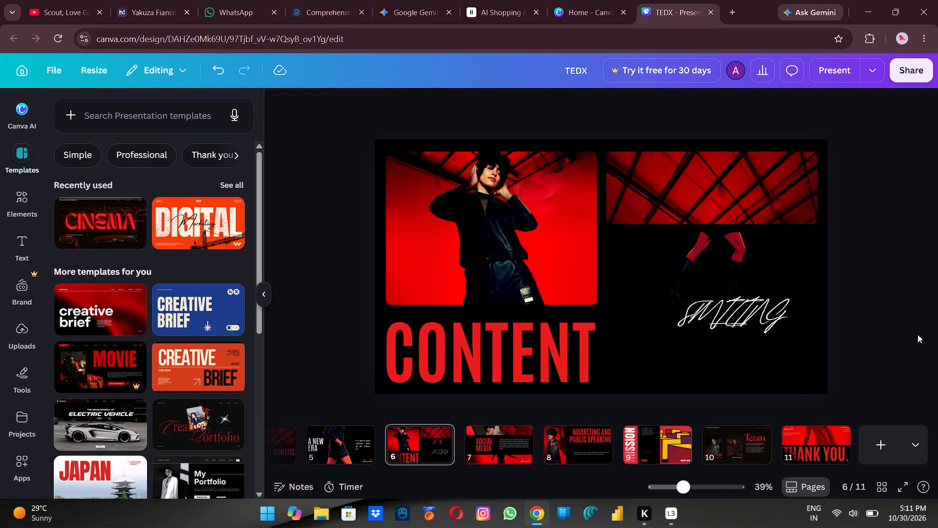
left_click_drag(719, 313, 753, 367)
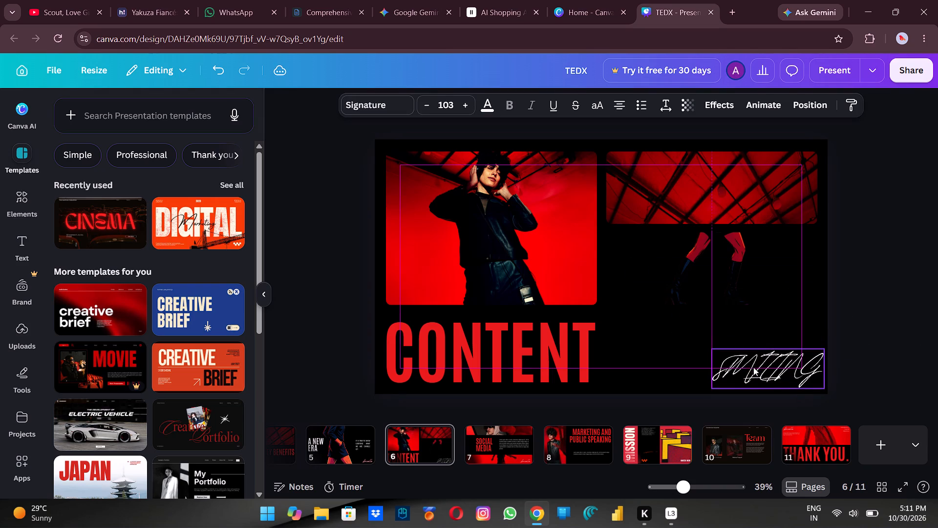
left_click(878, 294)
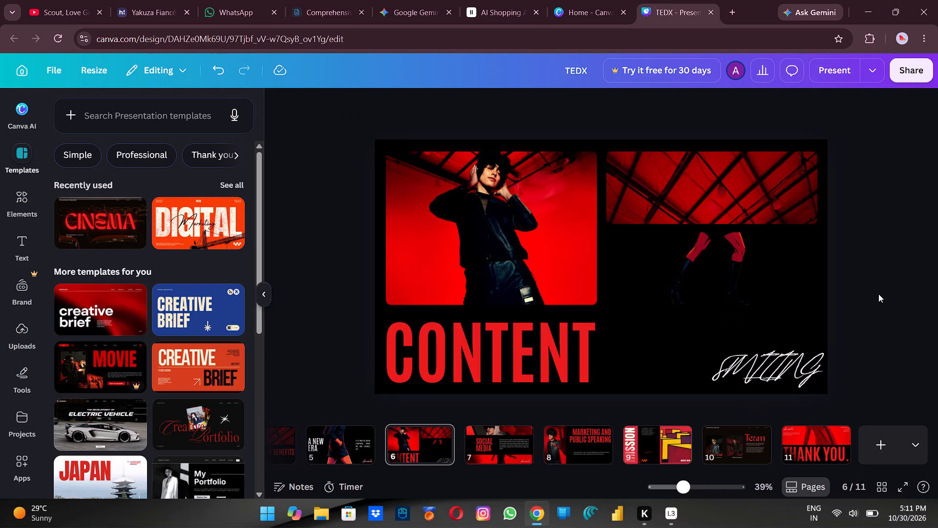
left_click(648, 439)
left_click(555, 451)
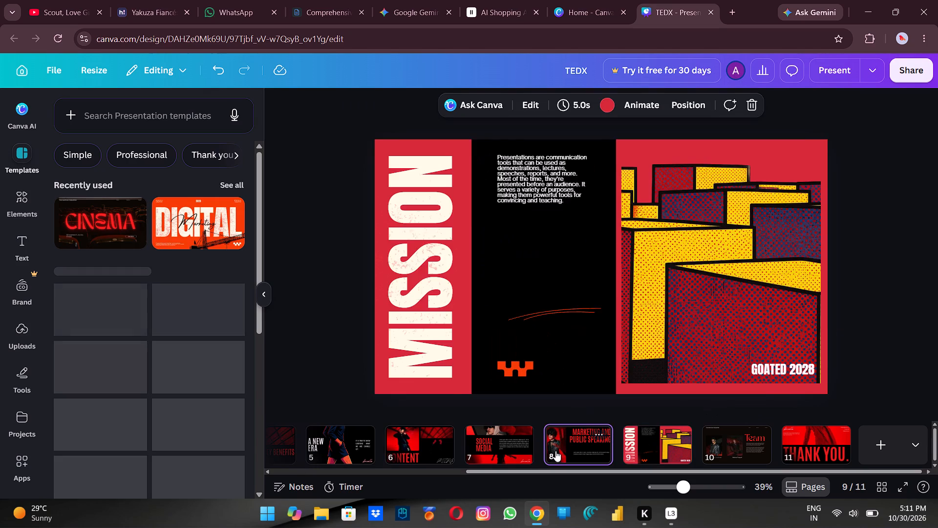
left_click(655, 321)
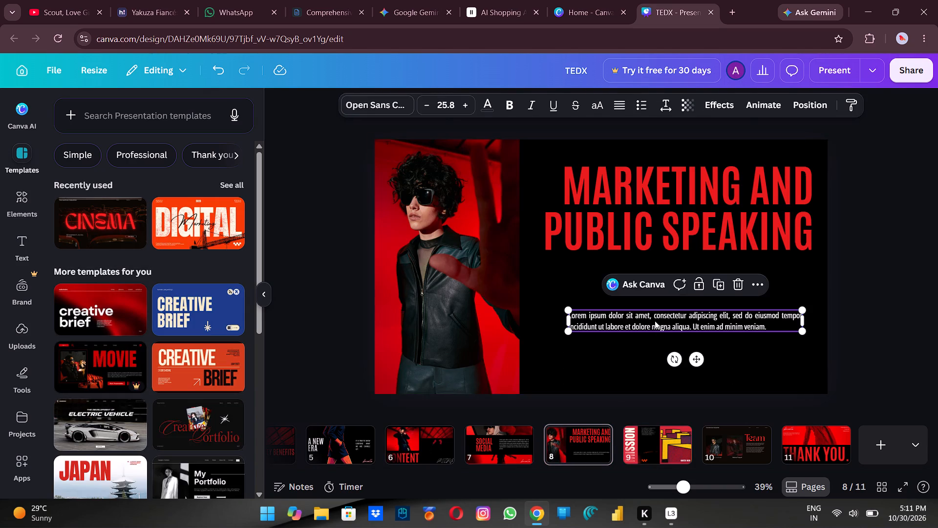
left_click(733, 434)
Add a page 12 after THANK YOU and apply the INNOVATION layout from the Orange and Black Bold Grunge Digital Marketing template.
left_click(879, 454)
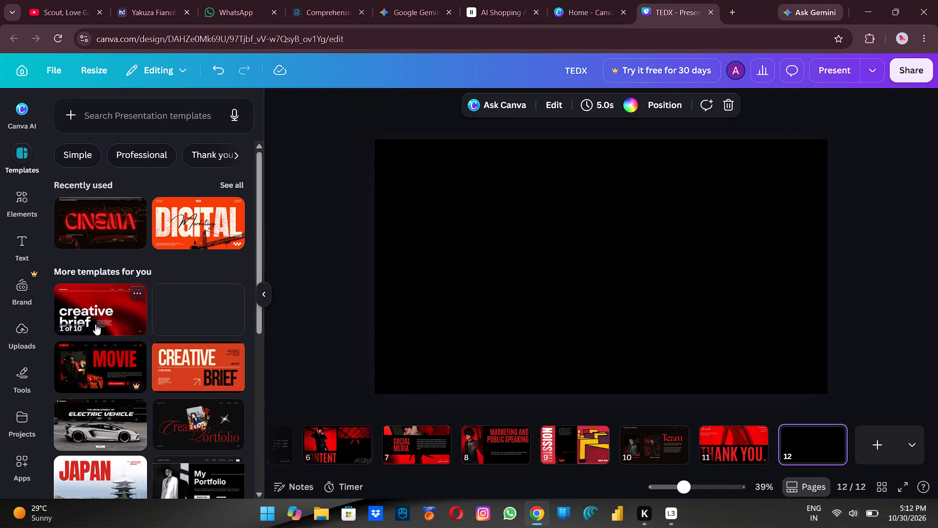
left_click(206, 208)
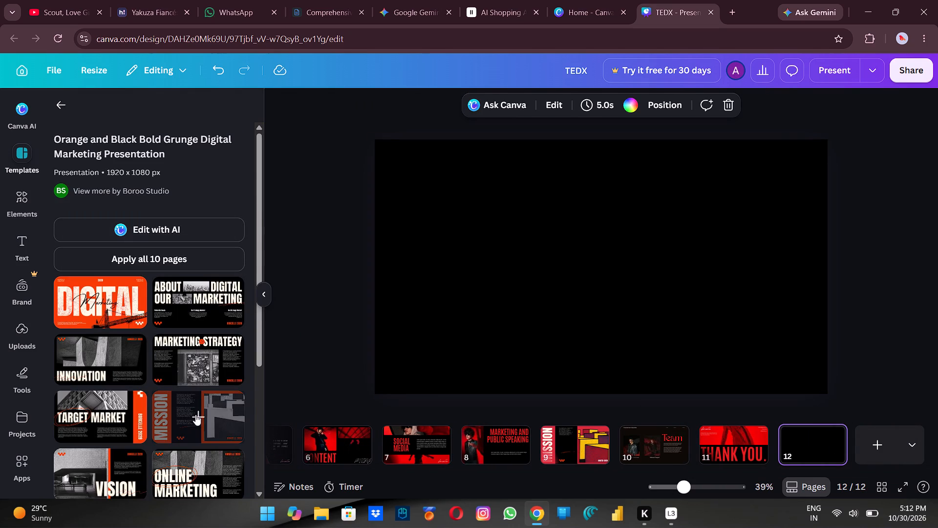
left_click(120, 352)
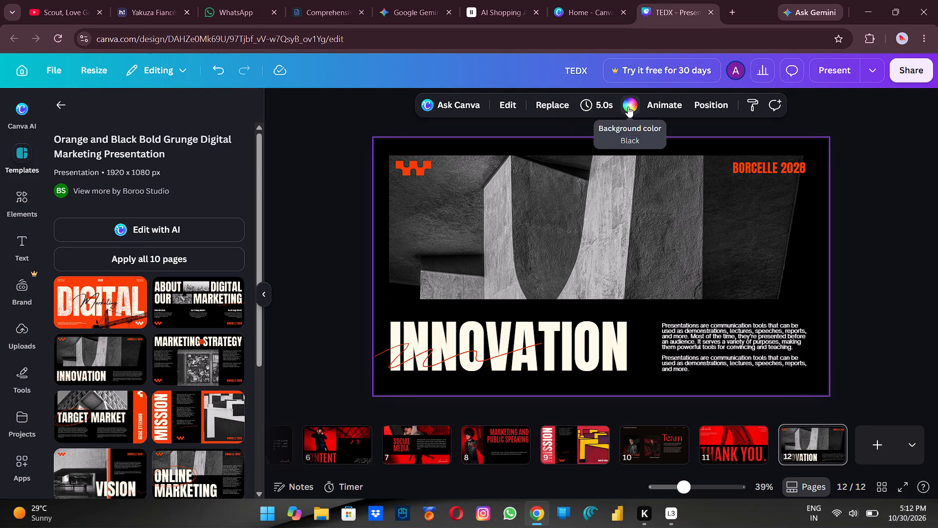
Recolour the BORCELLE 2028 text on the INNOVATION slide from the design's palette to bright red.
left_click(743, 160)
left_click(492, 106)
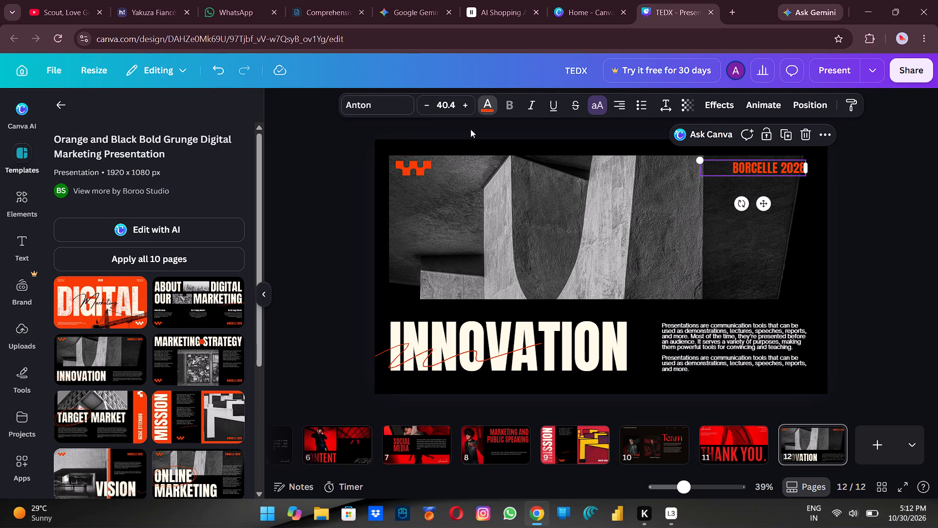
left_click(124, 198)
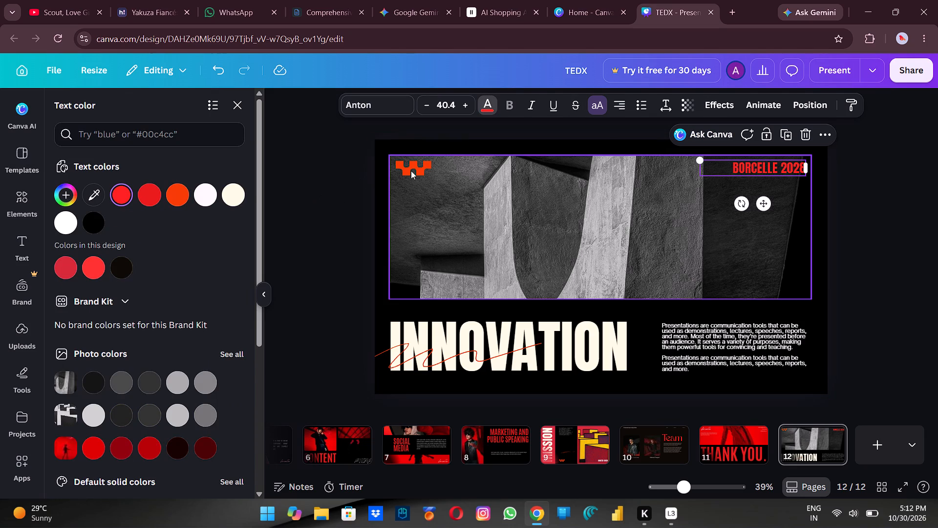
Recolour the checkered logo graphic in the INNOVATION slide's upper corner to the red already used in the design.
left_click(414, 171)
left_click(506, 101)
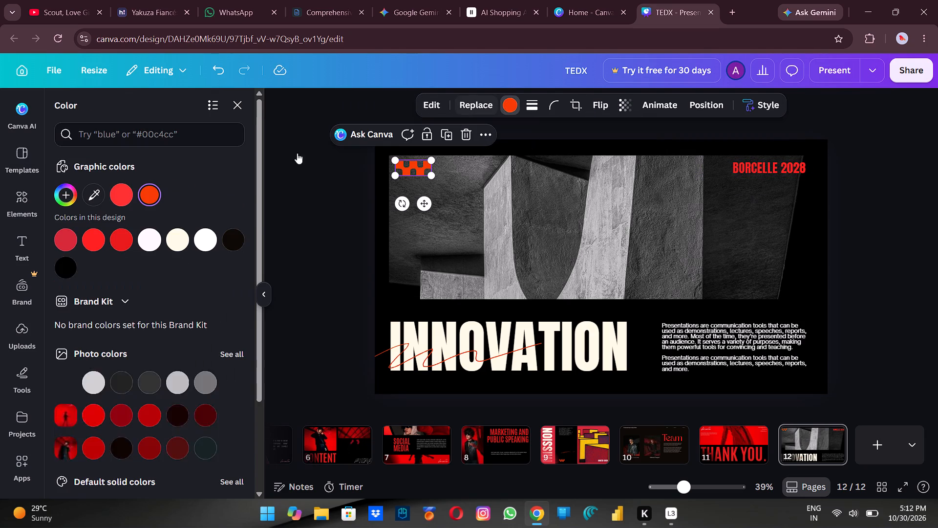
left_click(124, 236)
left_click(872, 267)
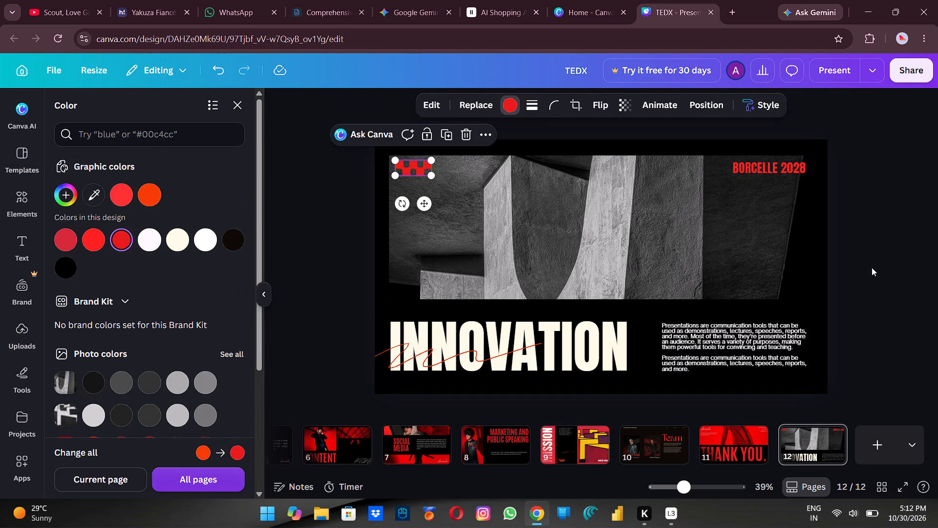
Recolour the scribble line over the INNOVATION title to the same red as the checkered logo.
left_click(430, 358)
left_click(517, 104)
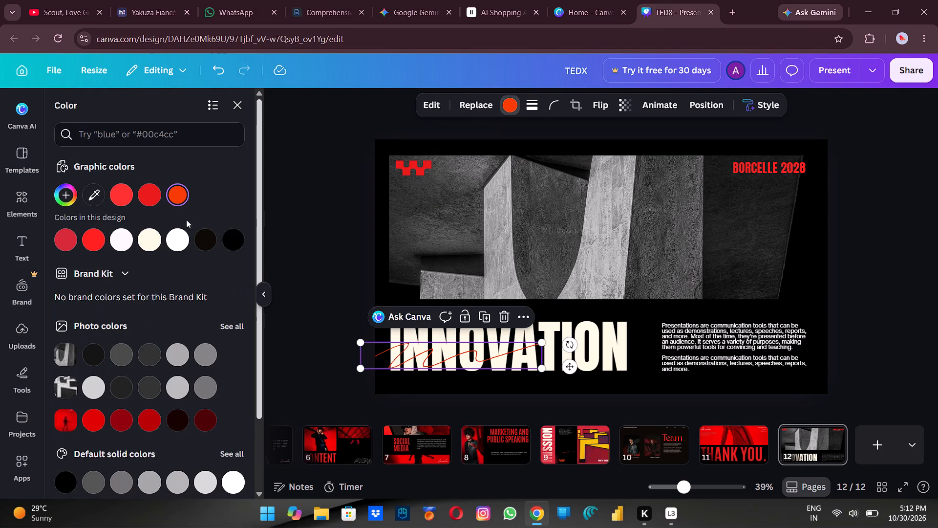
left_click(146, 197)
double_click(899, 243)
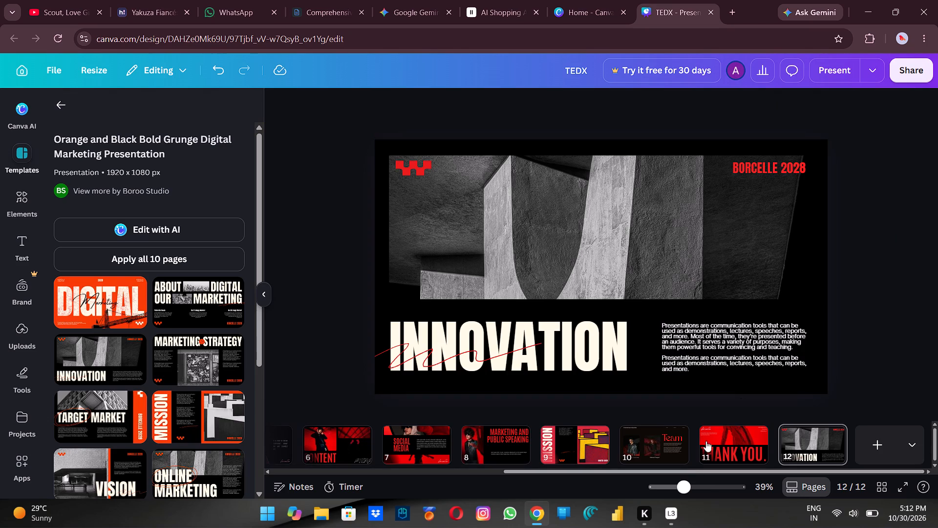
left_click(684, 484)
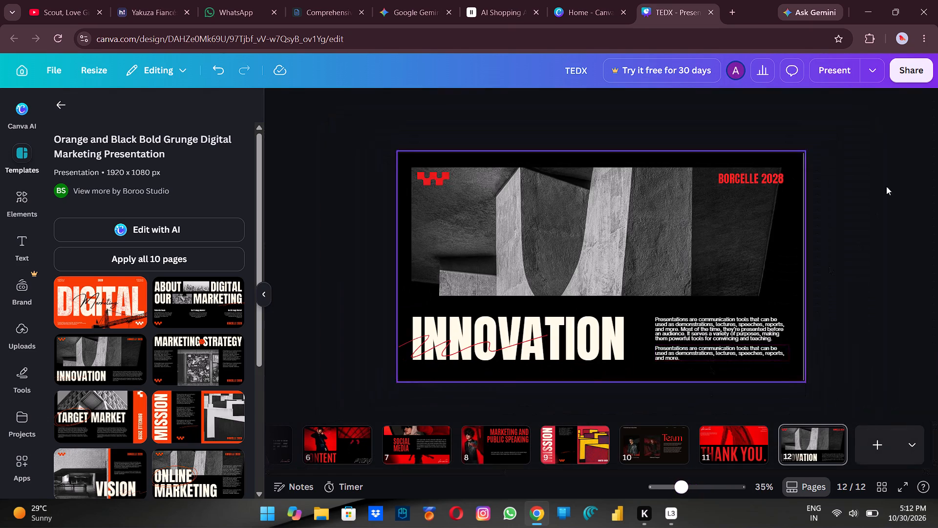
Switch to Loggy3, stop the running recording and close its window.
left_click(680, 510)
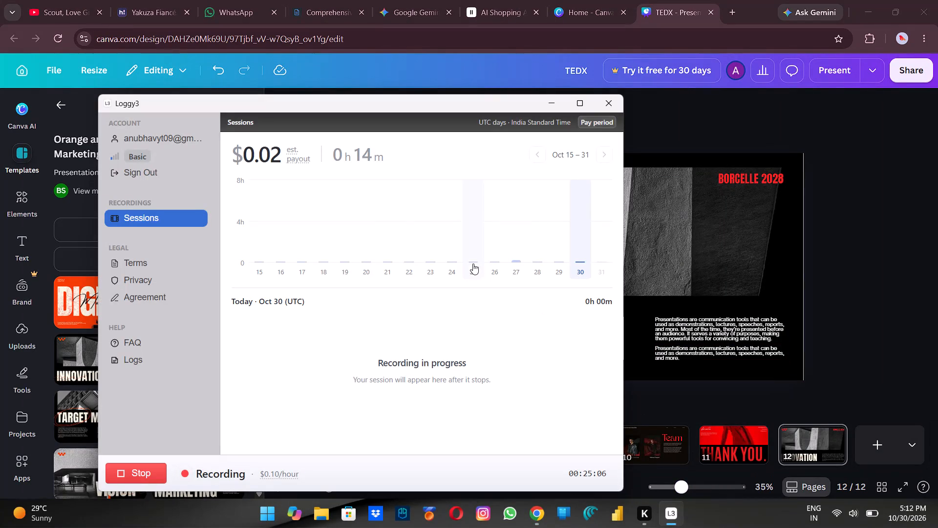
left_click(126, 474)
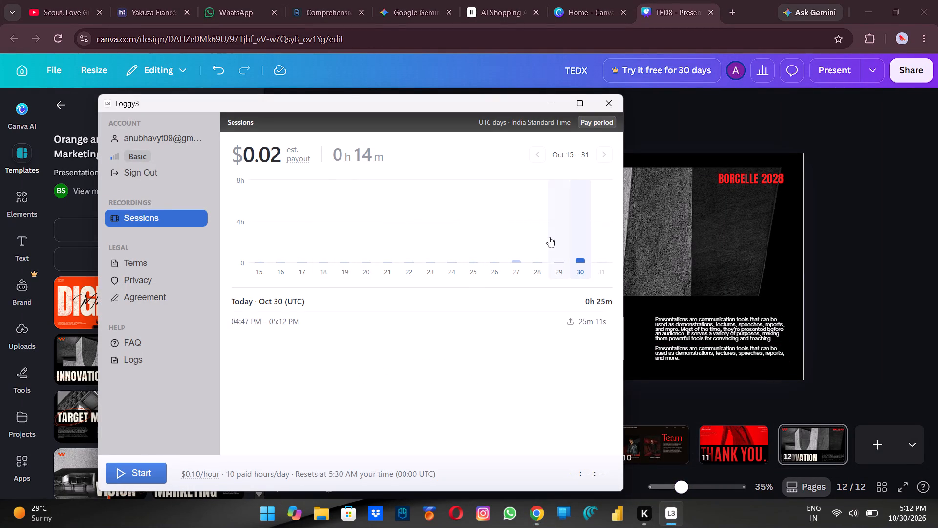
left_click(613, 104)
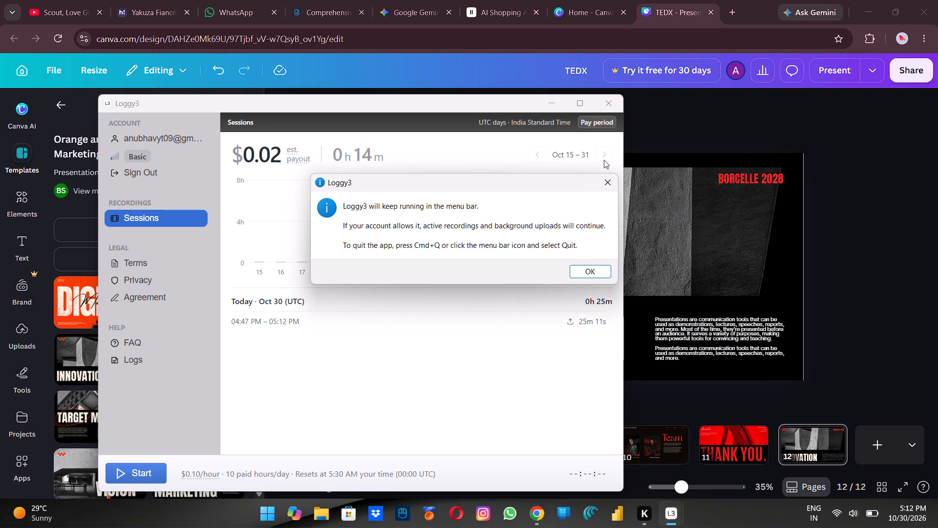
left_click(589, 270)
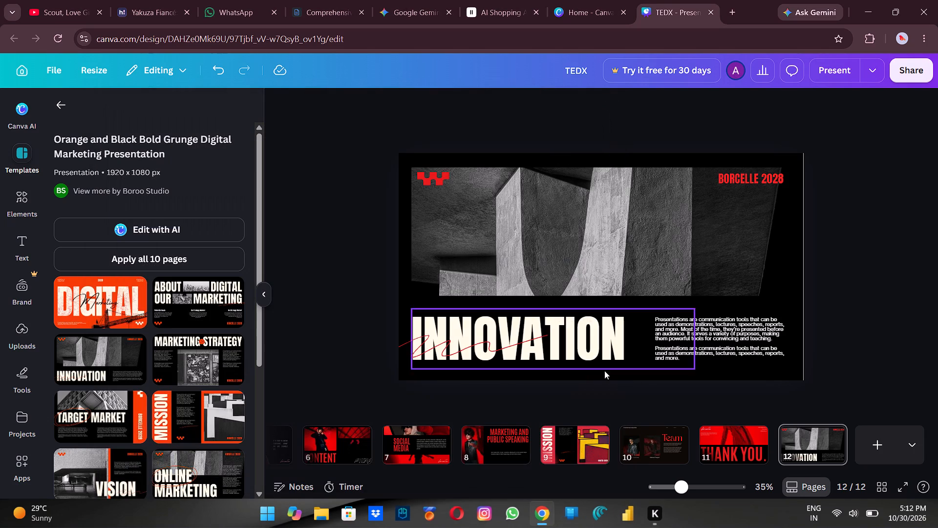
left_click(661, 523)
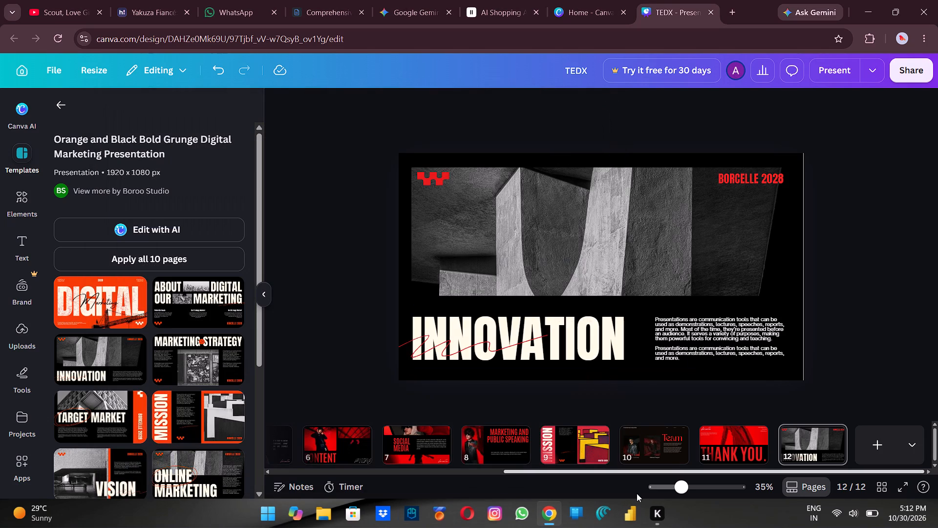